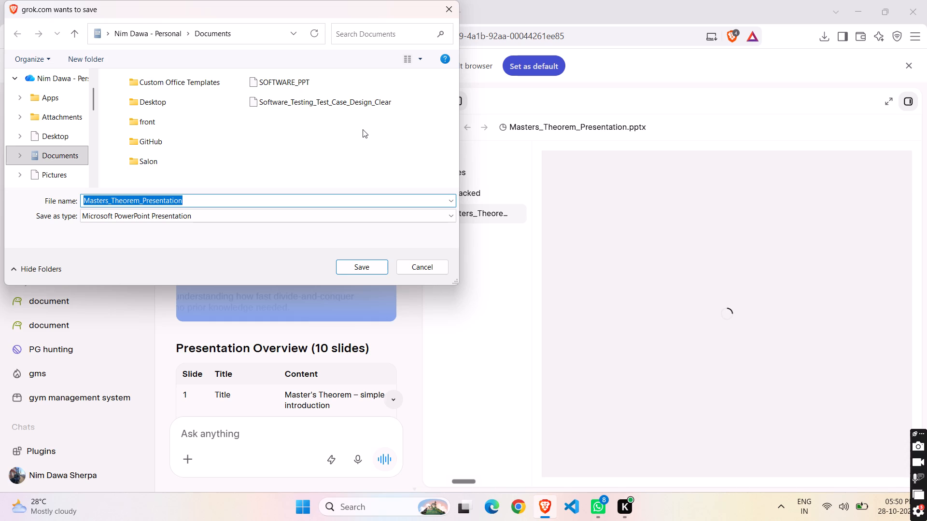
left_click(355, 265)
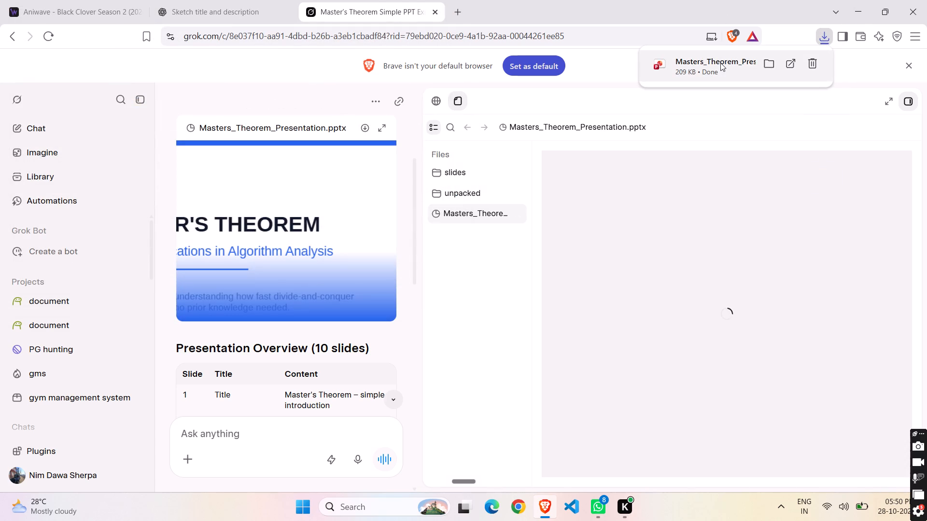
Open the downloaded Masters_Theorem_Presentation file in PowerPoint.
left_click(720, 63)
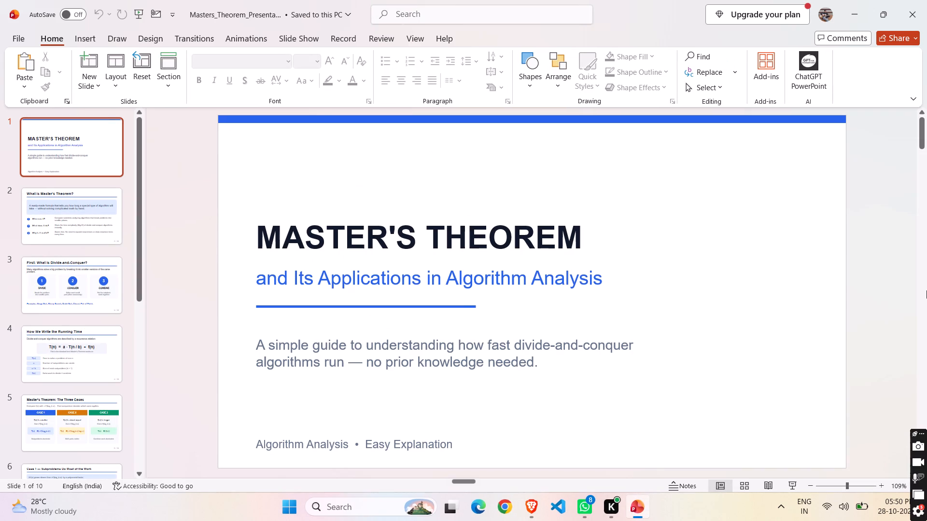
Start the slide show from the title slide and advance to the "What is Master's Theorem?" slide.
left_click(791, 480)
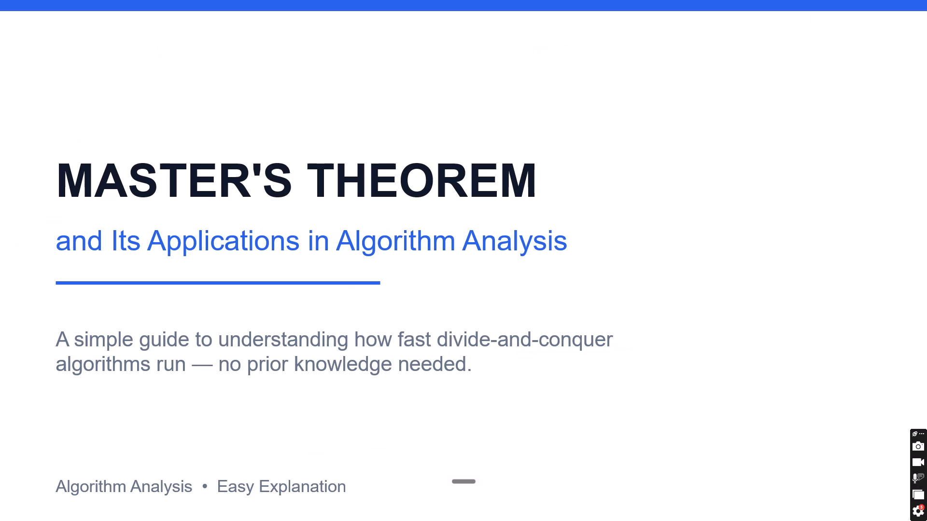
key("Right")
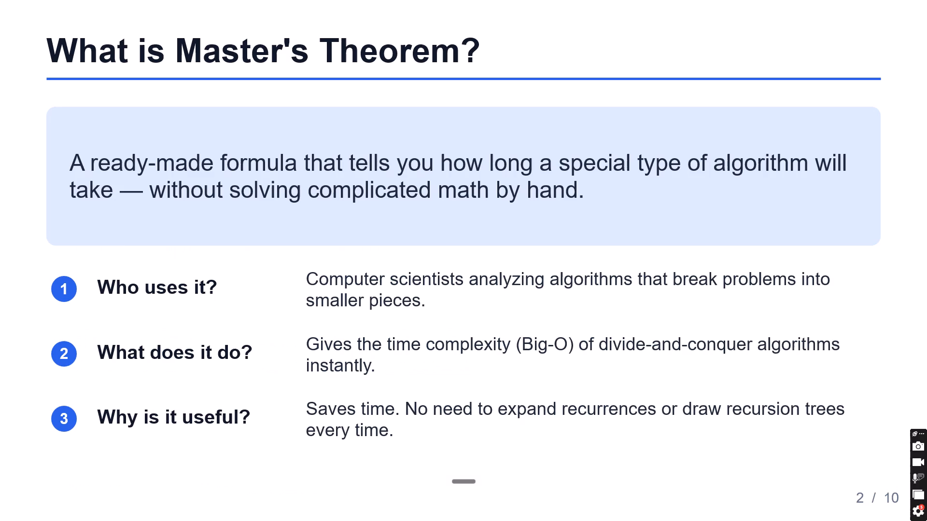
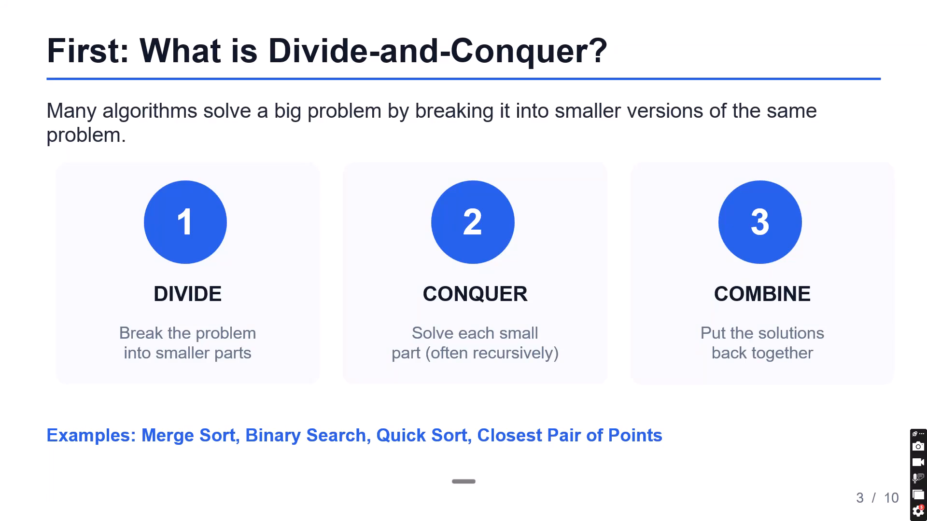
Go through the remaining slides from "First: What is Divide-and-Conquer?" to "Remember These 3 Steps" and exit the slide show.
key("Right")
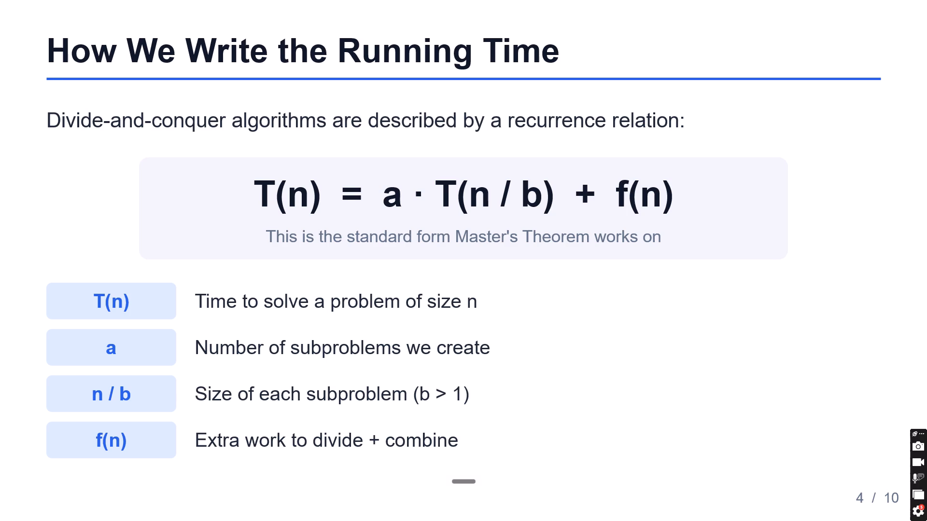
key("Right")
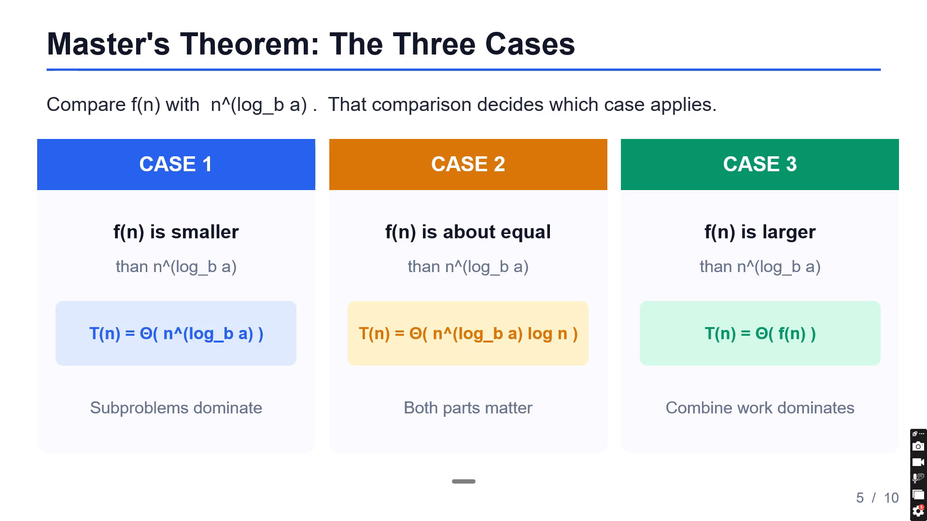
key("Right")
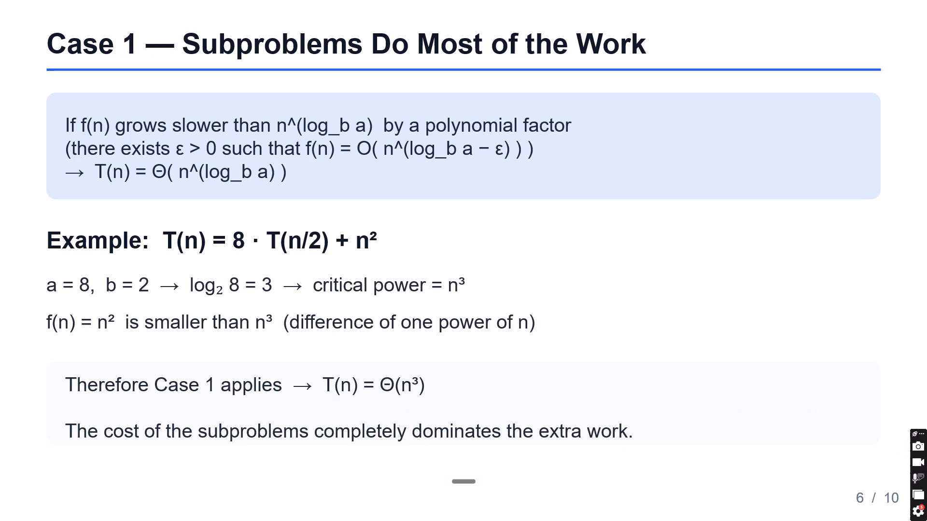
key("Right")
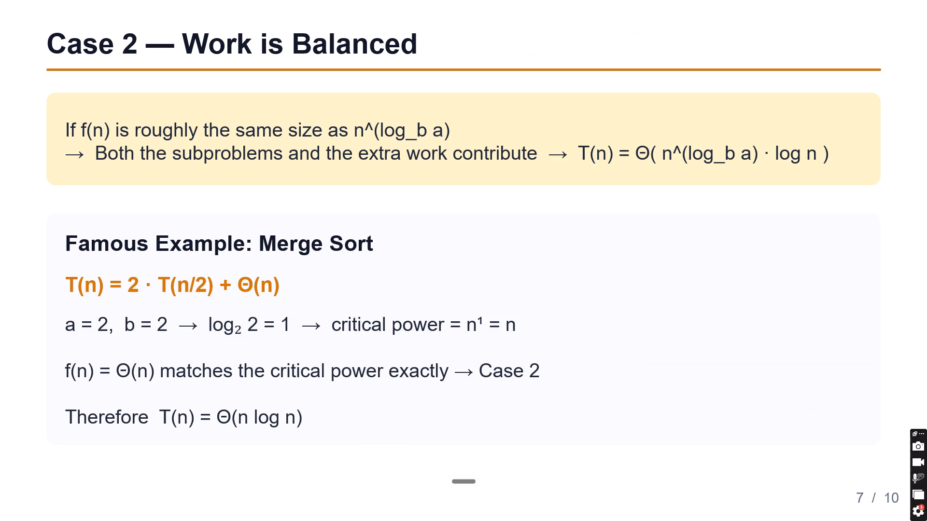
key("Right")
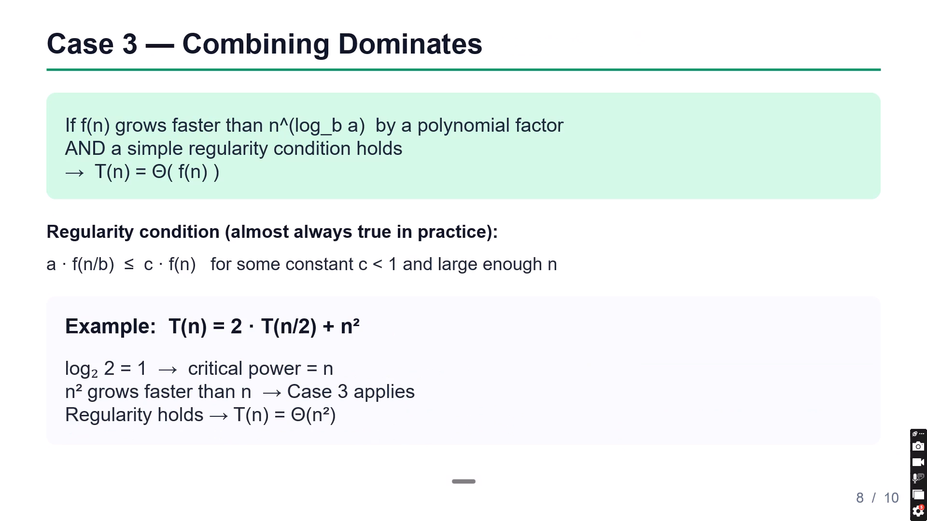
key("Right")
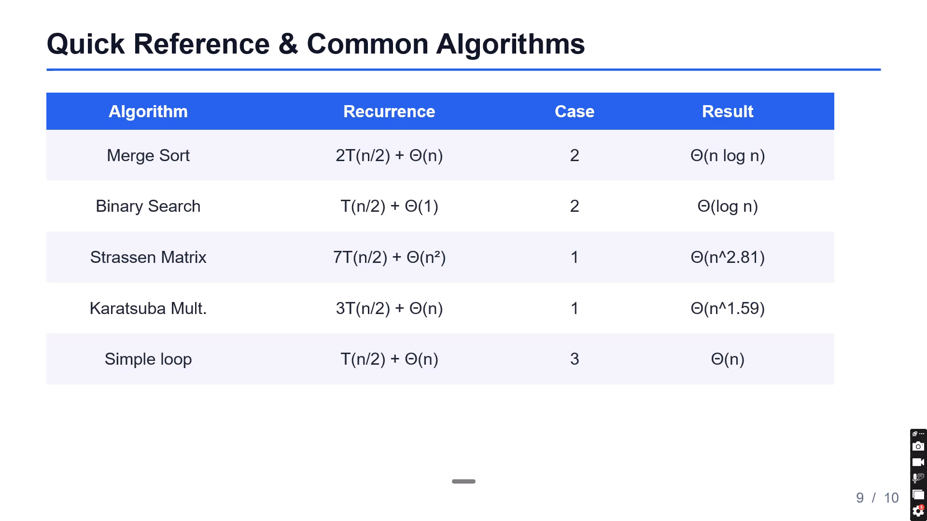
key("Right")
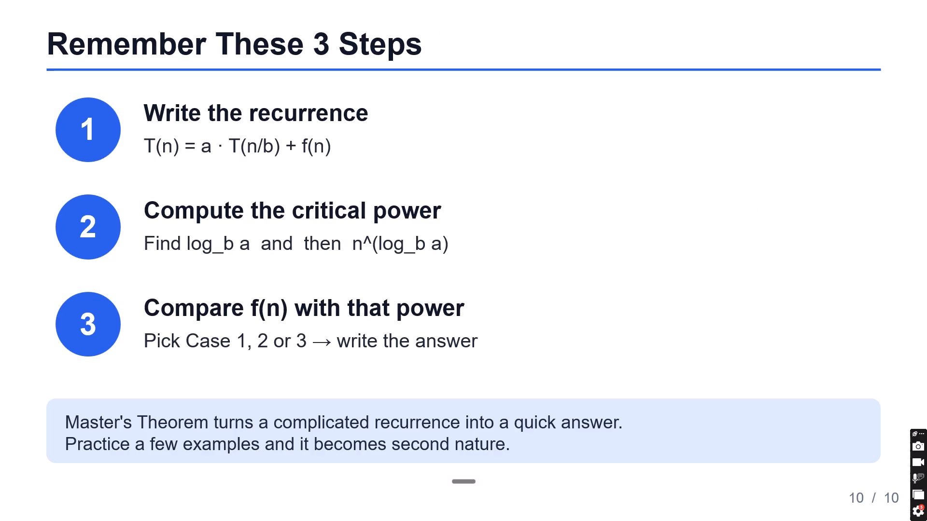
key("Right")
key("Right")
key("Left")
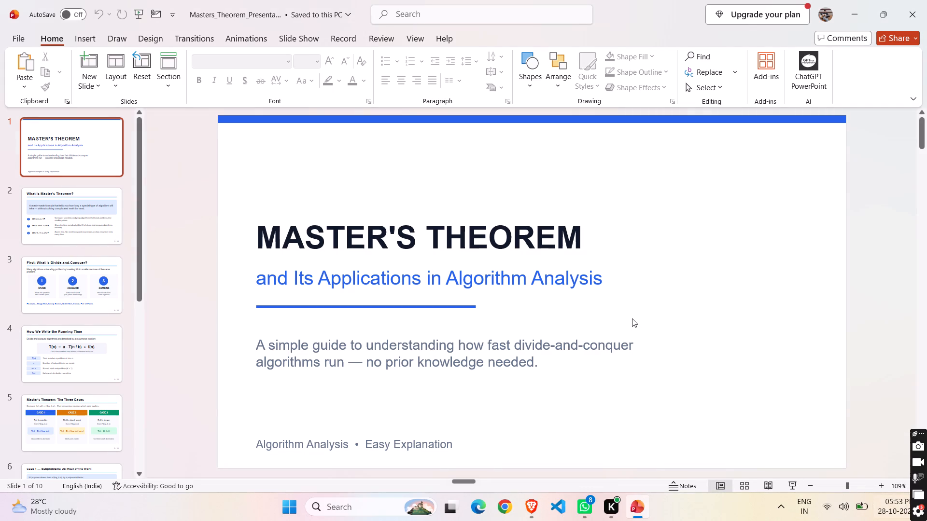
Go from the title slide to the last slide, "Remember These 3 Steps", in the editing view.
scroll(632, 318, "down", 13)
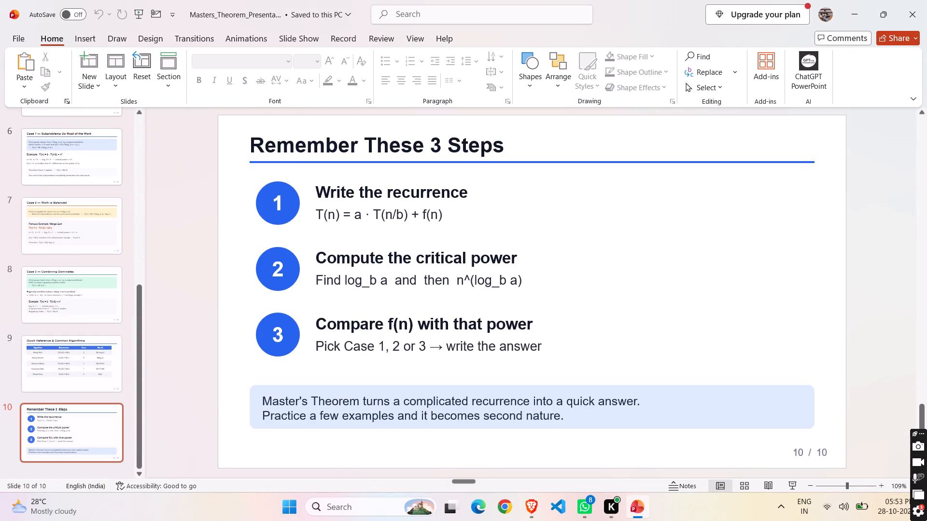
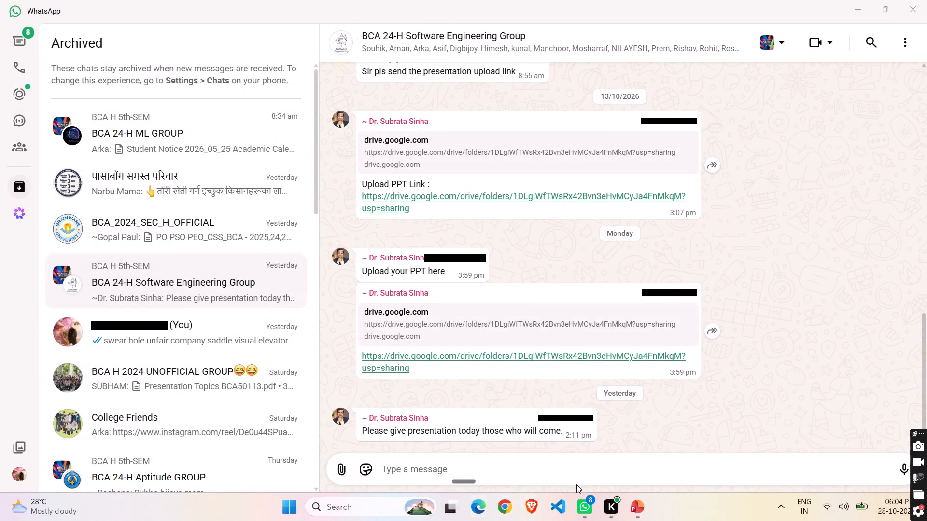
Switch to the Master's Theorem presentation in PowerPoint and delete the "A simple guide to understanding…" description text from the title slide.
left_click(649, 507)
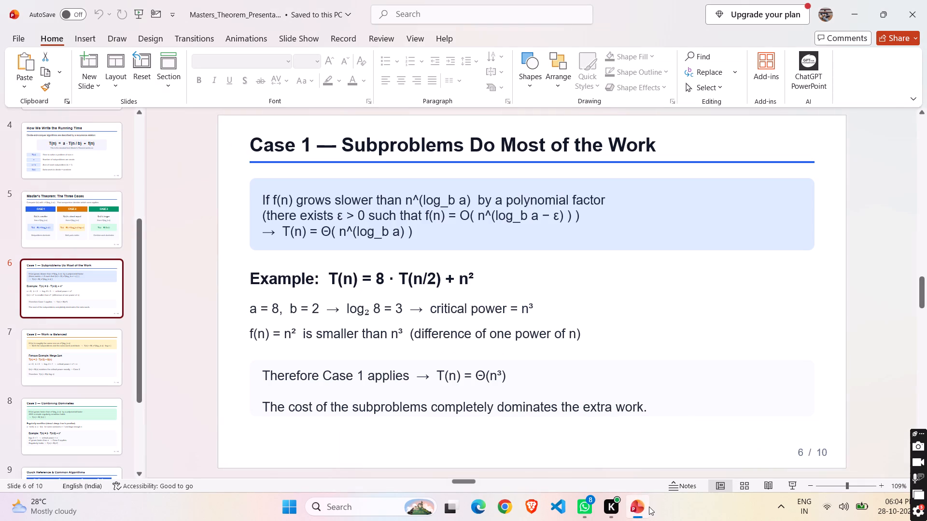
scroll(493, 240, "up", 11)
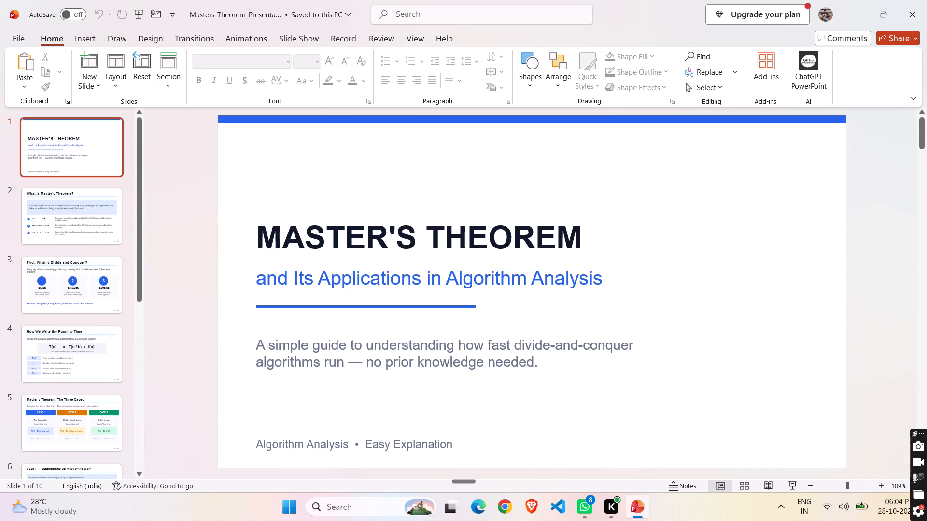
scroll(499, 292, "down", 1)
scroll(499, 292, "up", 5)
left_click(542, 360)
left_click_drag(542, 360, 248, 323)
key("BackSpace")
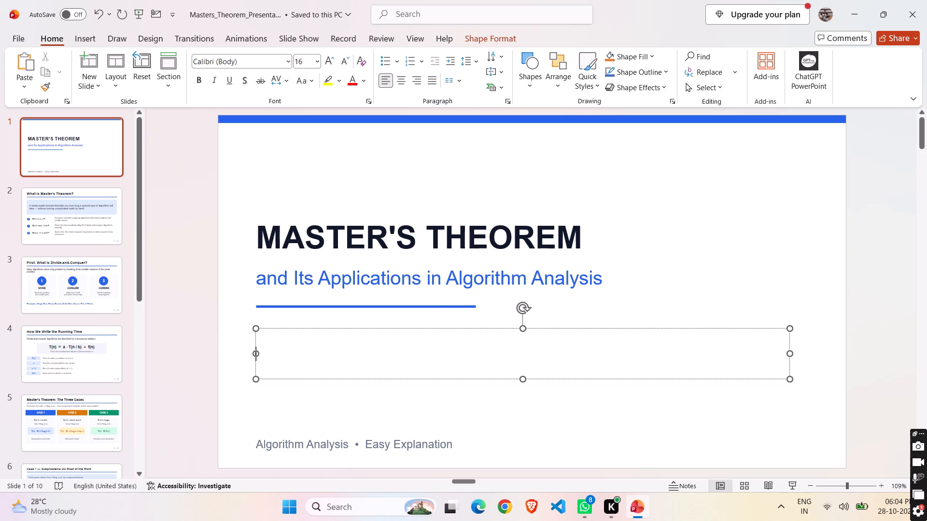
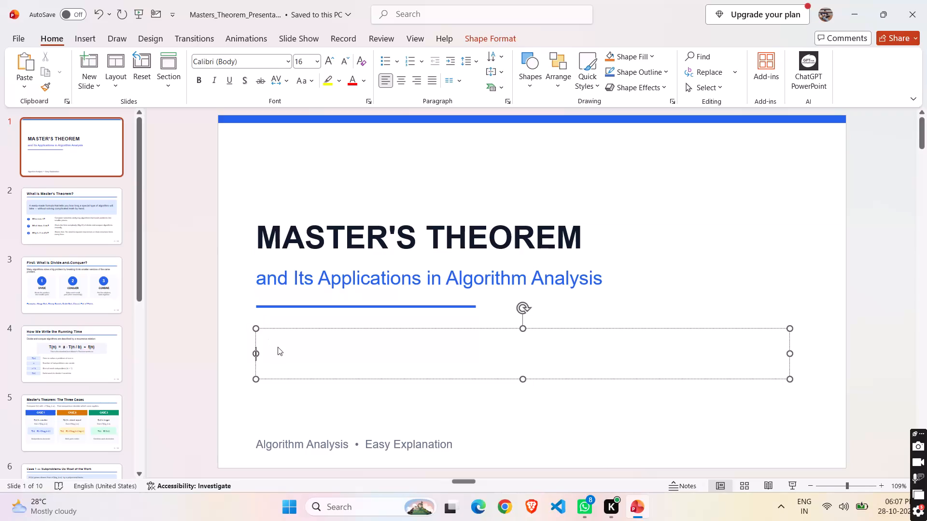
Undo the removal of the title slide's description text and clear that text again, keeping its text box open for editing.
left_click(278, 347)
left_click(278, 347)
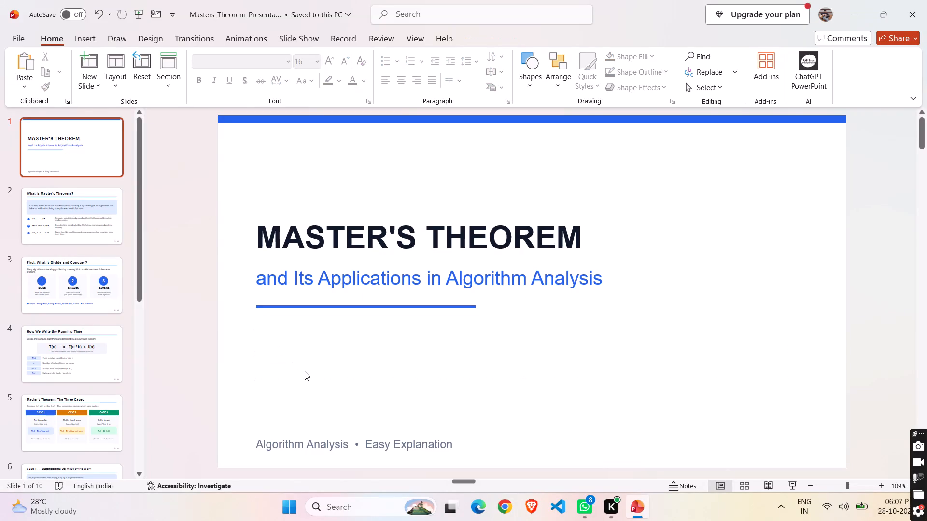
left_click(305, 371)
left_click(322, 341)
right_click(322, 341)
left_click(322, 341)
key("ctrl+z")
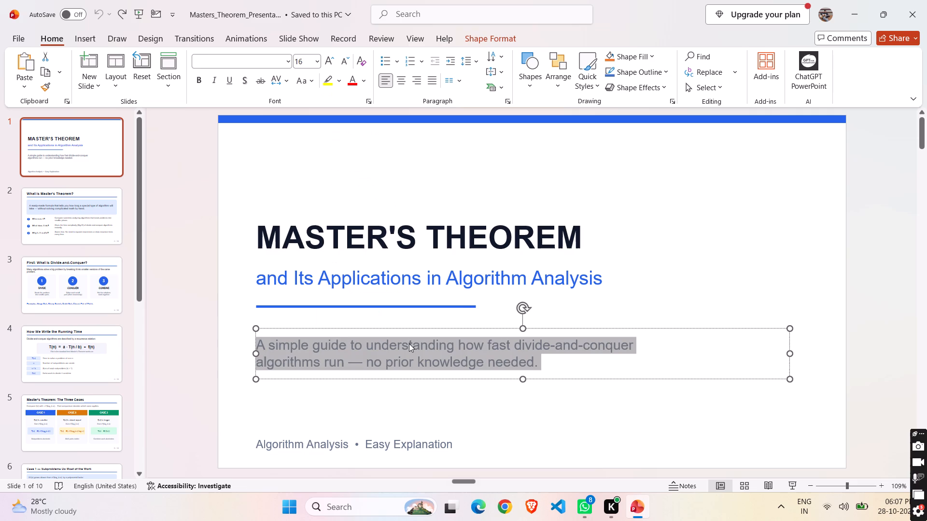
key("BackSpace")
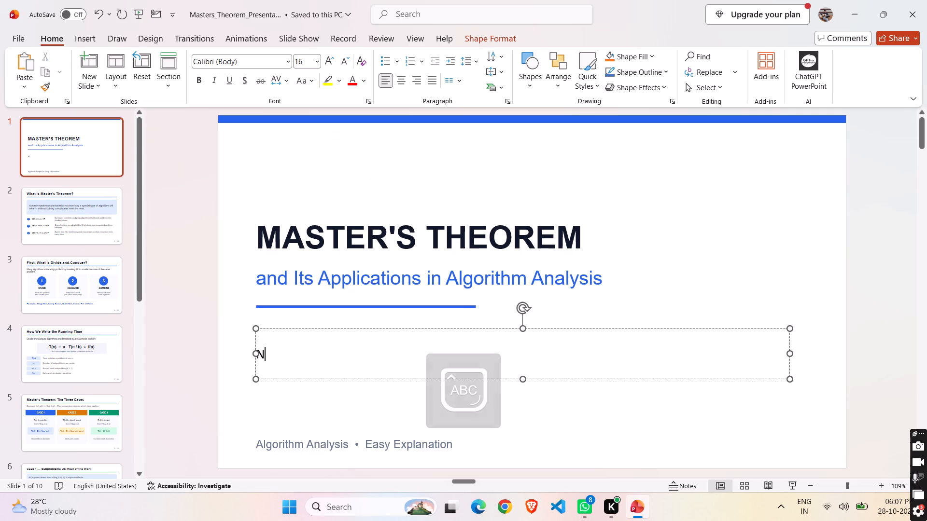
key("BackSpace")
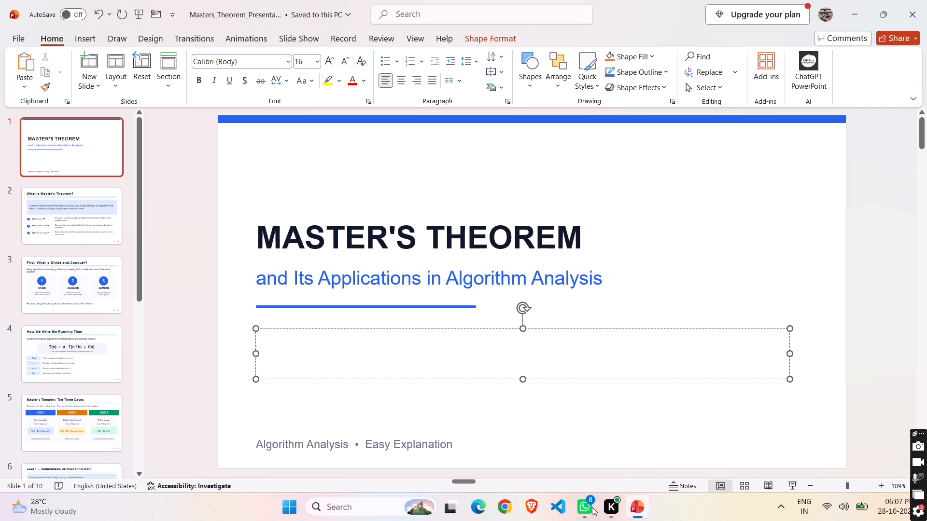
Search the web in Brave for "presented by" and copy the phrase "Presented by" from the answer.
left_click(535, 512)
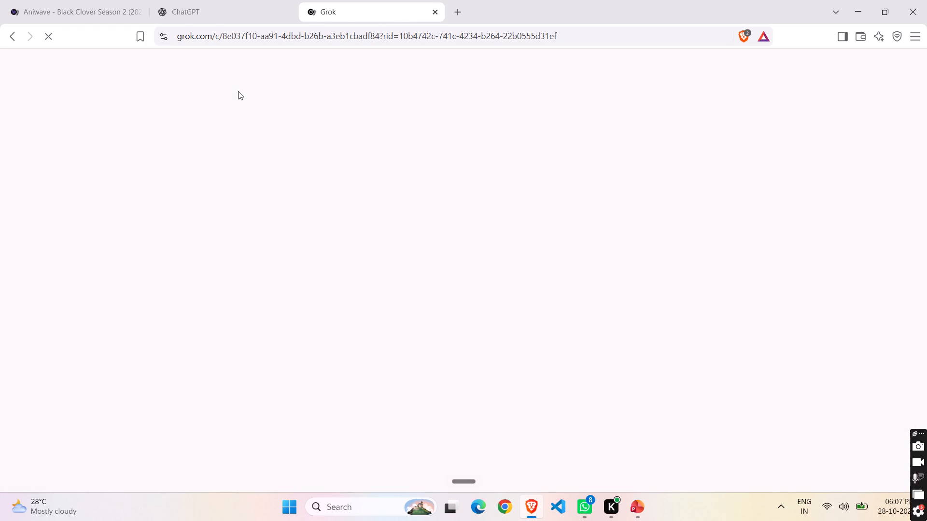
left_click(458, 5)
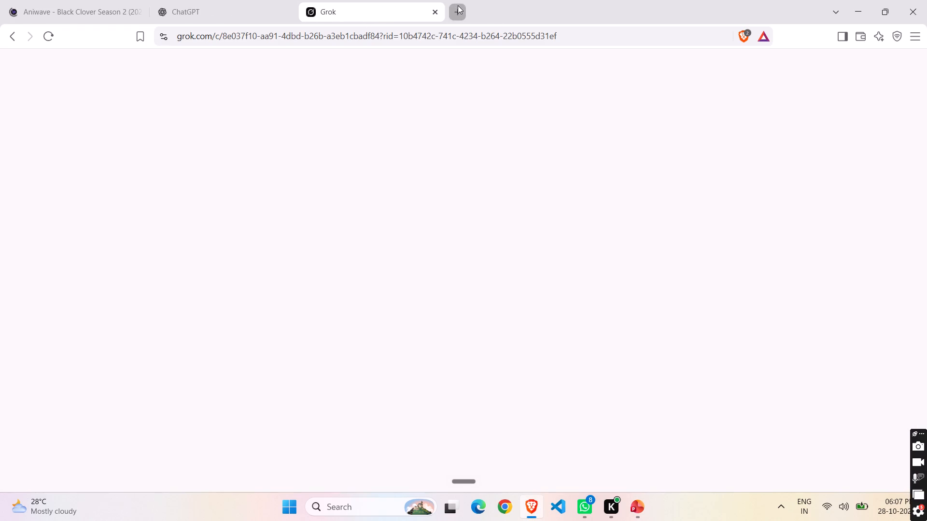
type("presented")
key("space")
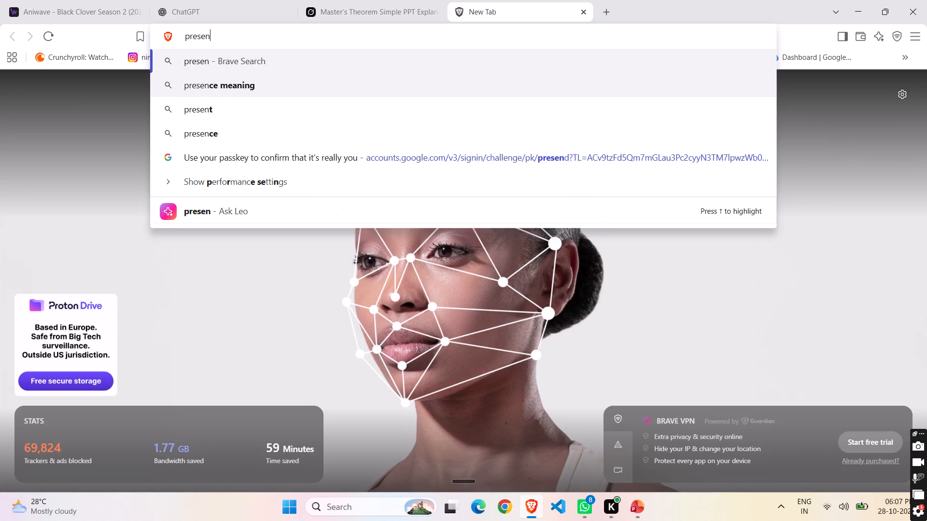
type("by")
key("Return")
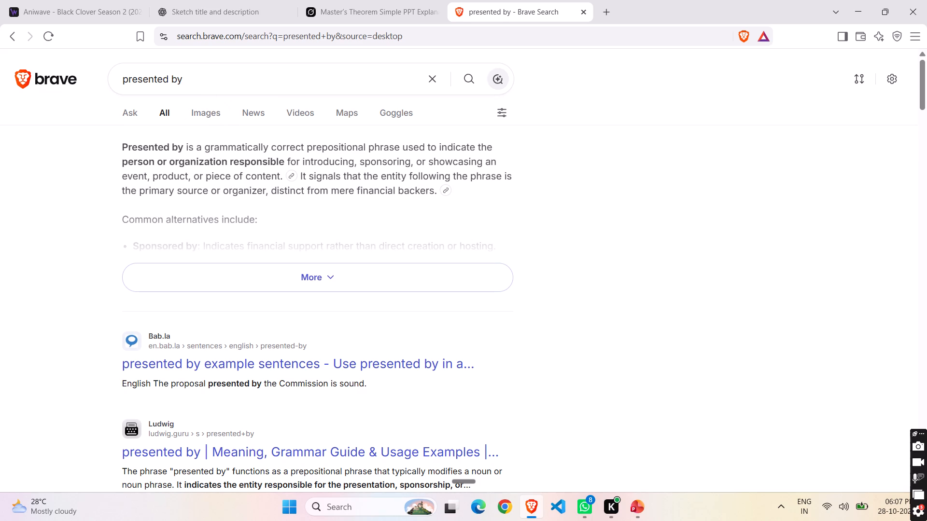
left_click_drag(183, 146, 119, 149)
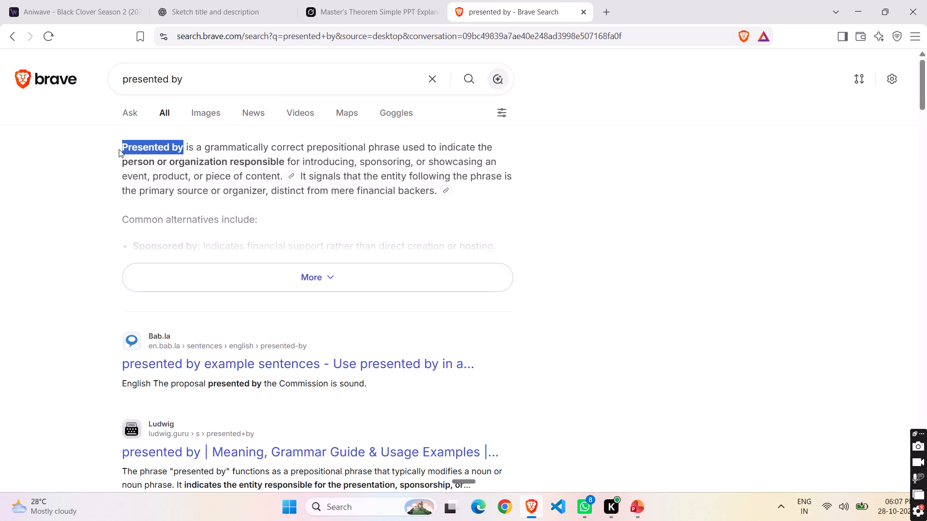
key("ctrl+c")
Back in PowerPoint, paste the copied phrase into the emptied text box and add a colon and the presenter's name.
left_click(639, 515)
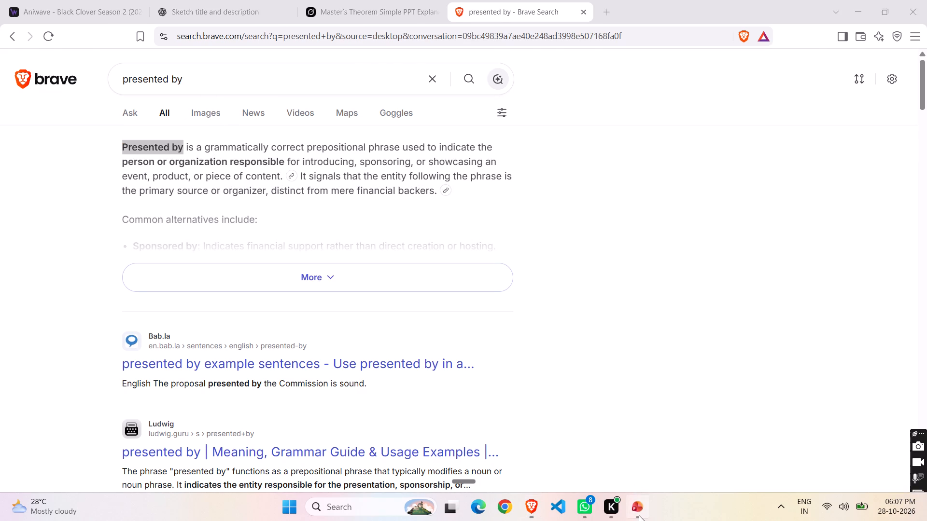
key("ctrl+v")
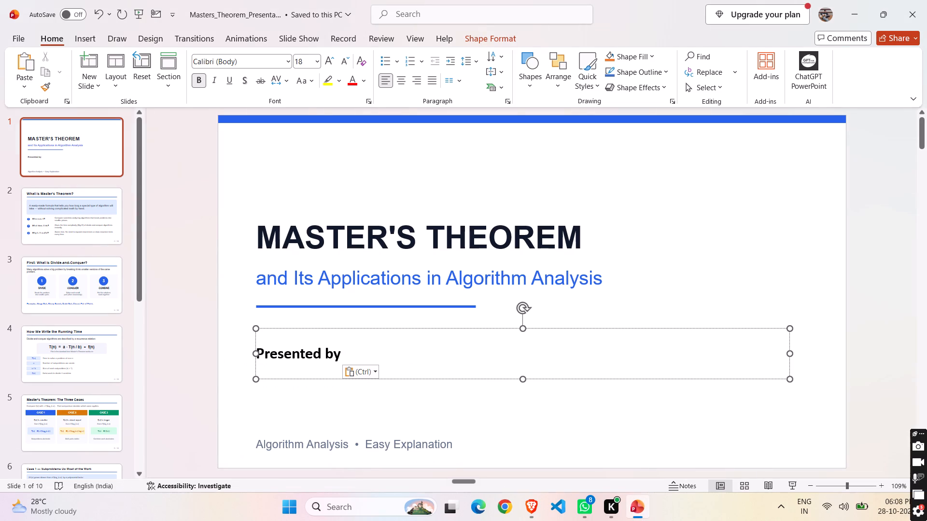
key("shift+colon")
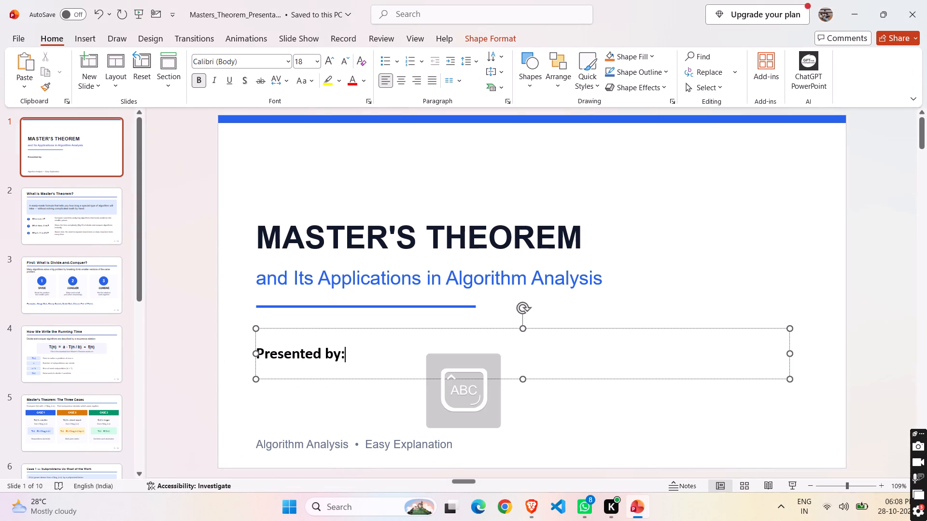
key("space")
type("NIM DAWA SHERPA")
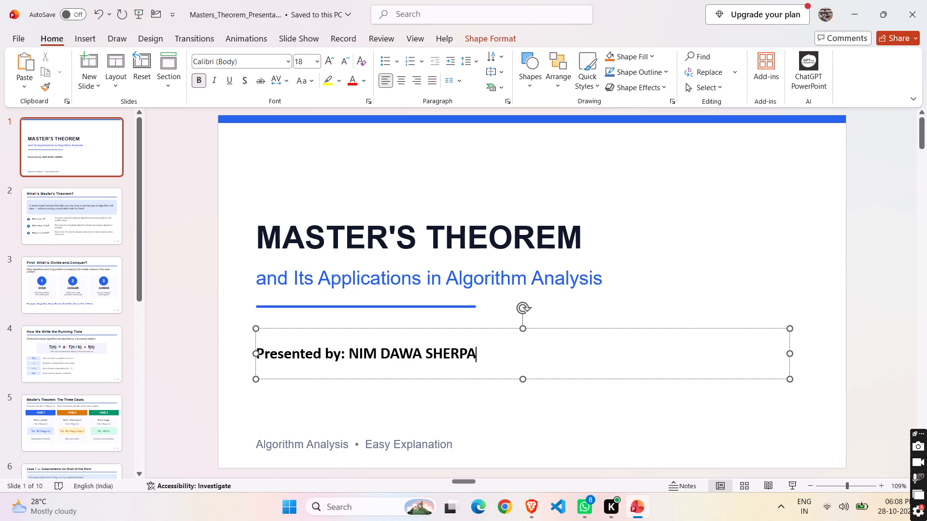
Add a second line with the presenter's student ID number, indented with spaces to sit beneath the name.
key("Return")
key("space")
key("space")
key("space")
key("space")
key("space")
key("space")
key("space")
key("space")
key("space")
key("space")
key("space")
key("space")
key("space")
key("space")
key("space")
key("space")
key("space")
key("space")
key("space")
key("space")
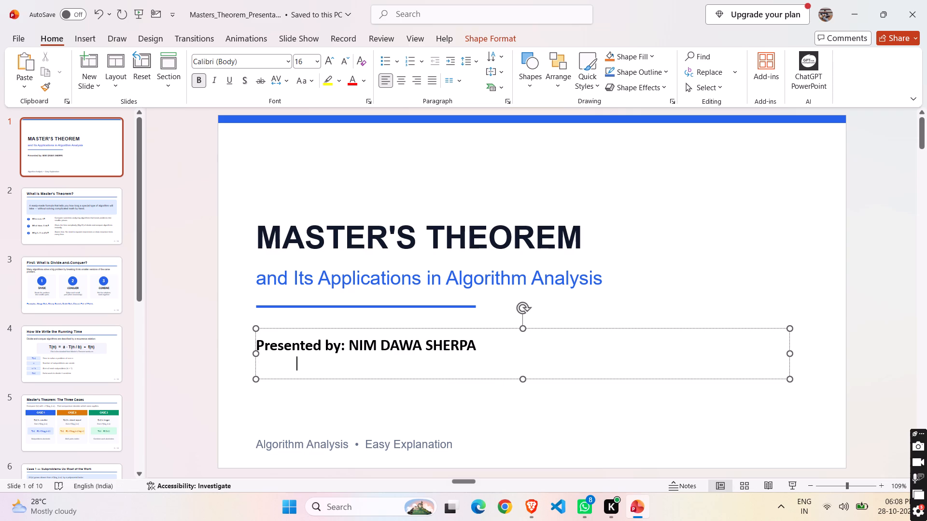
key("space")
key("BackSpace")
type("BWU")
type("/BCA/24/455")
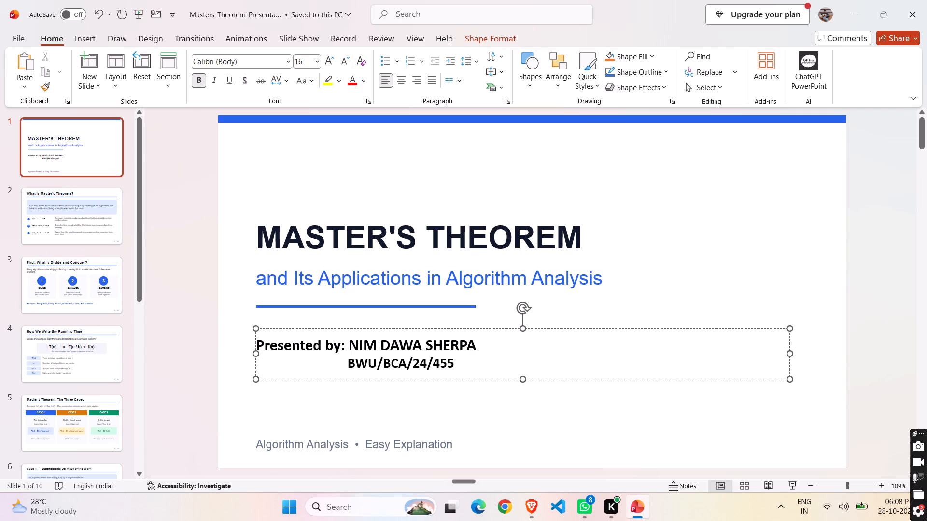
Delete the "Algorithm Analysis • Easy Explanation" text at the bottom of the title slide.
left_click(282, 442)
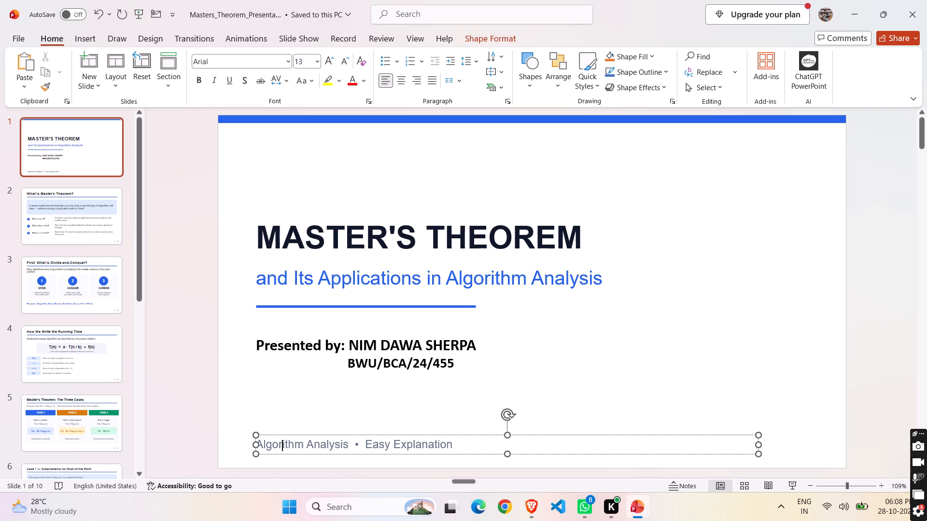
key("ctrl+a")
key("BackSpace")
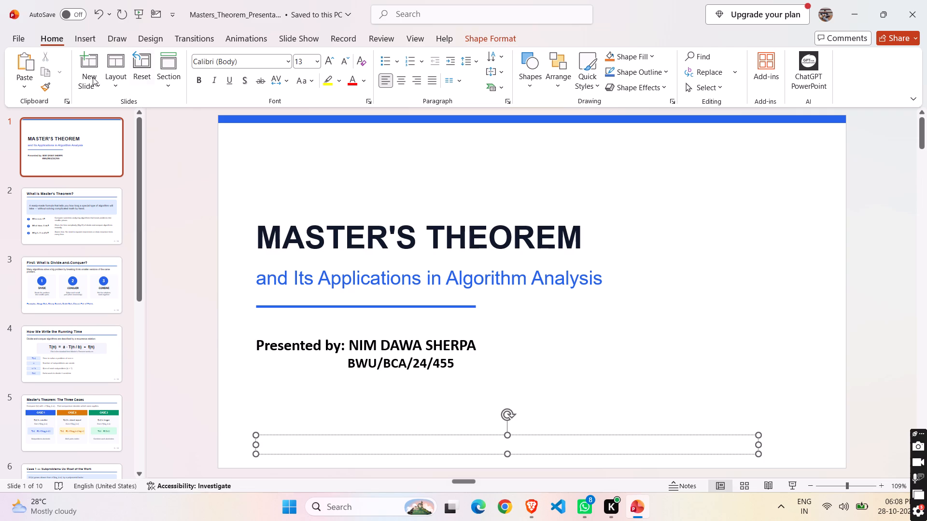
Insert the BRAINWARELOGO picture on the title slide, finding the file from Home with the search term BRAINWARE.
left_click(70, 41)
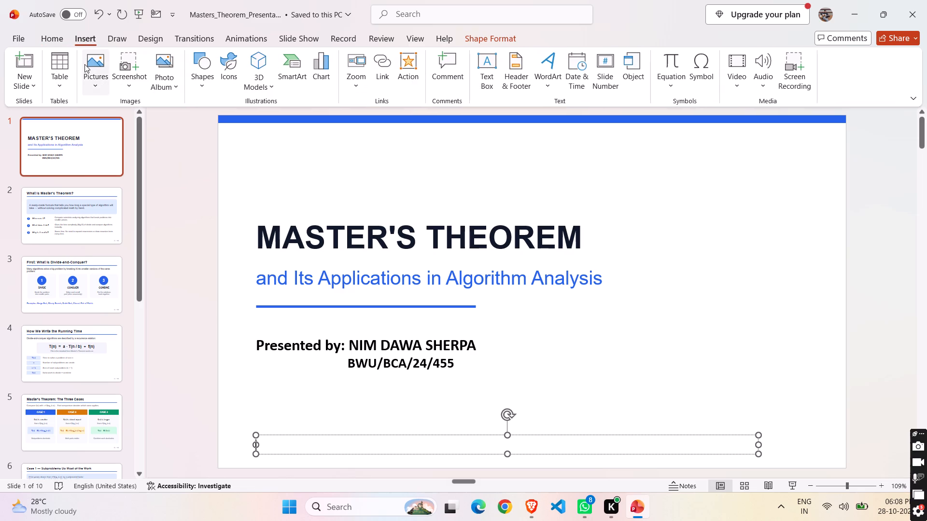
left_click(84, 64)
left_click(108, 121)
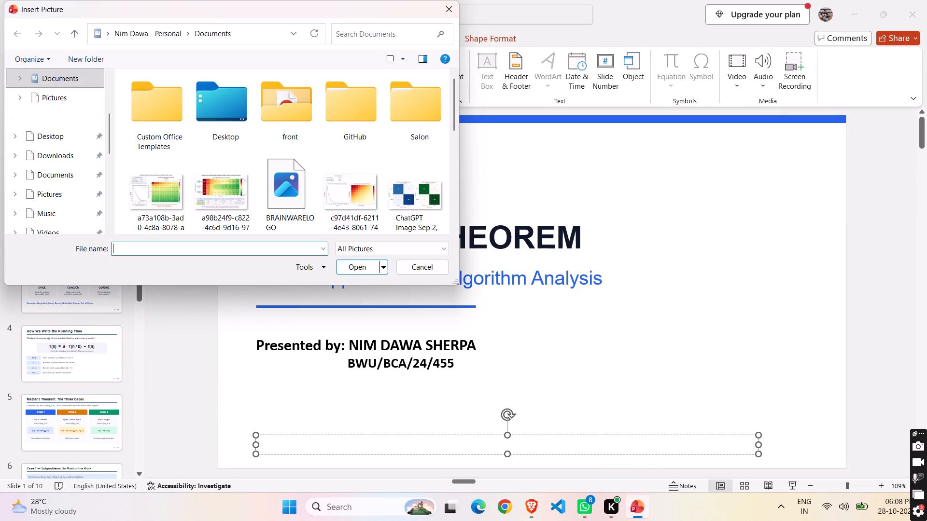
scroll(66, 129, "up", 6)
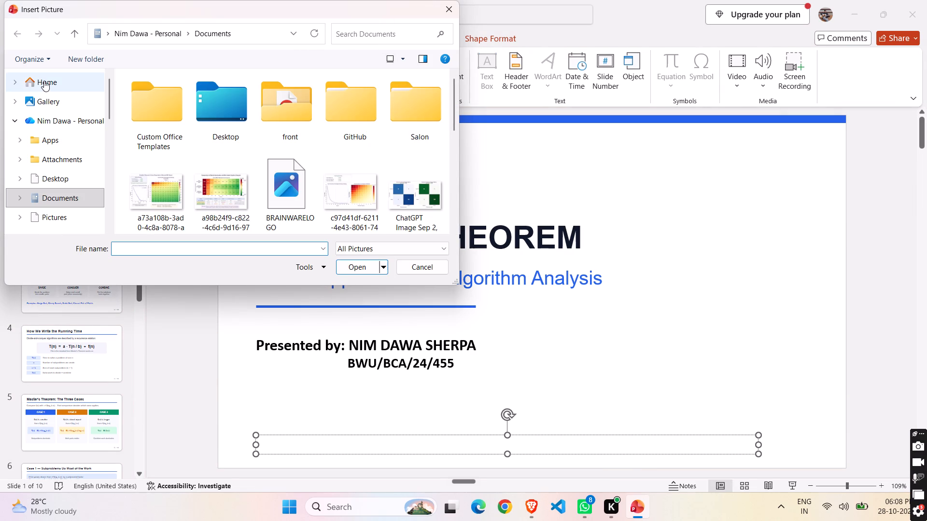
left_click(44, 81)
left_click(367, 23)
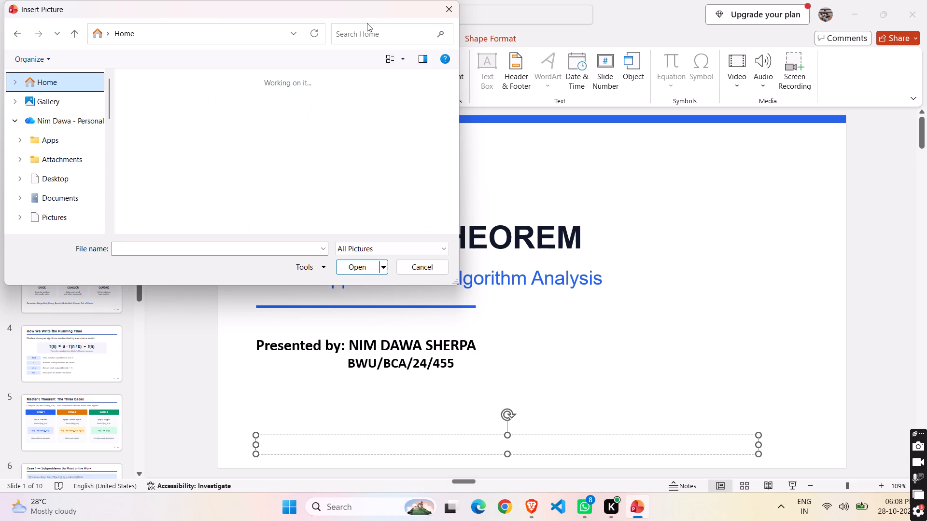
left_click(357, 35)
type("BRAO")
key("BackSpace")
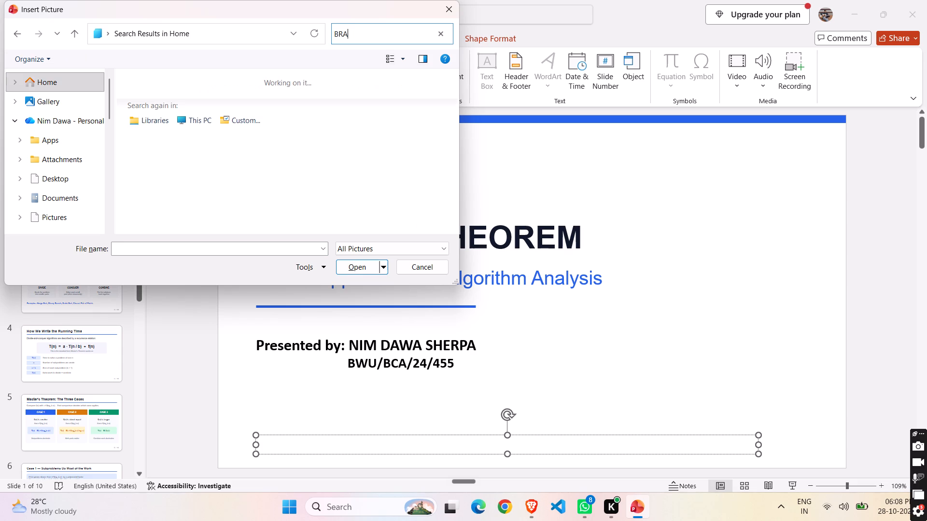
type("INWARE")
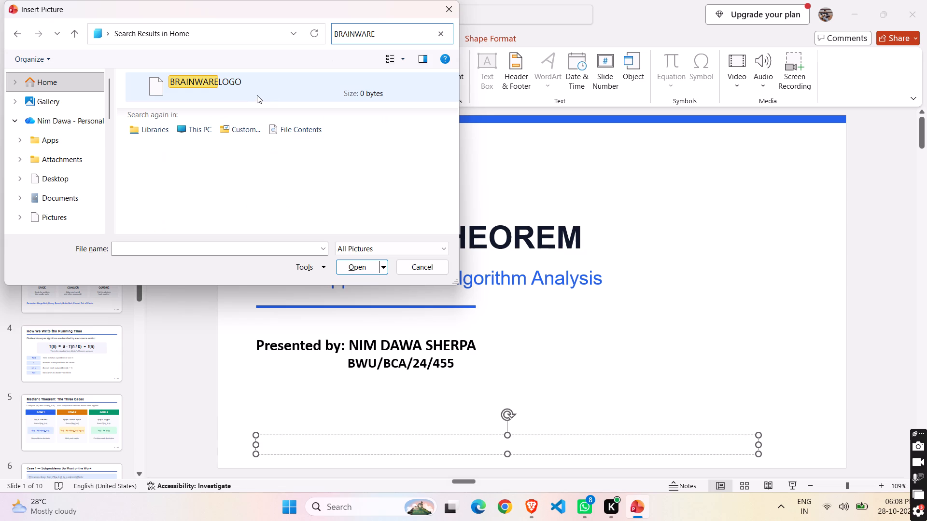
left_click(257, 95)
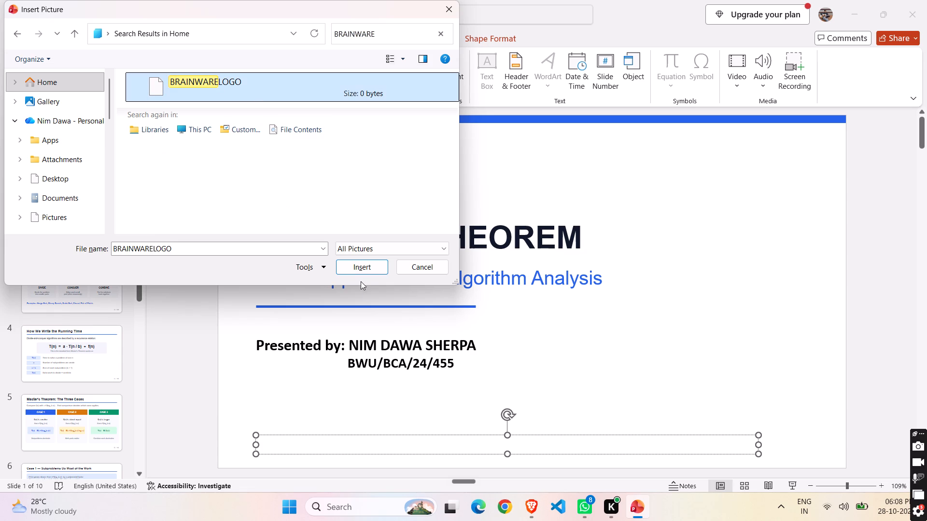
left_click(356, 272)
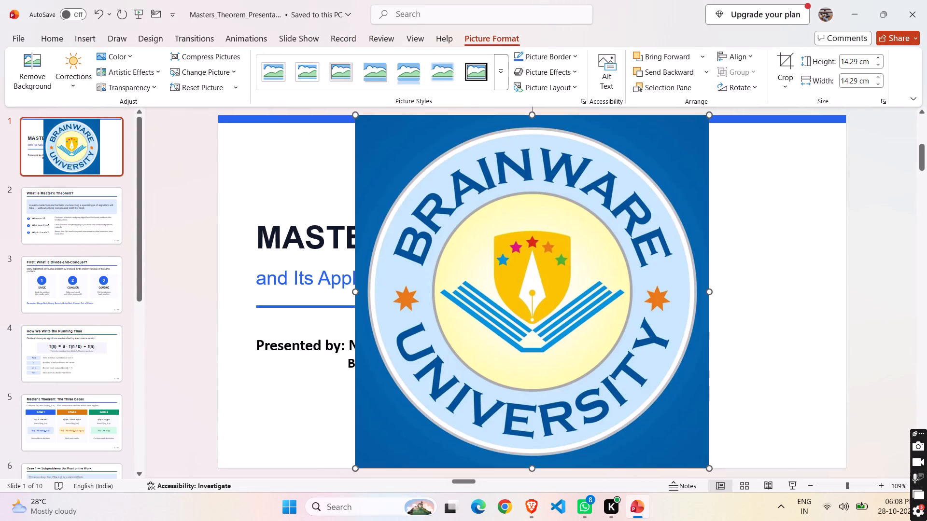
Shrink the Brainware University logo to about 2.98 cm square and place it in the slide's top-right corner below the blue bar.
left_click_drag(709, 468, 657, 417)
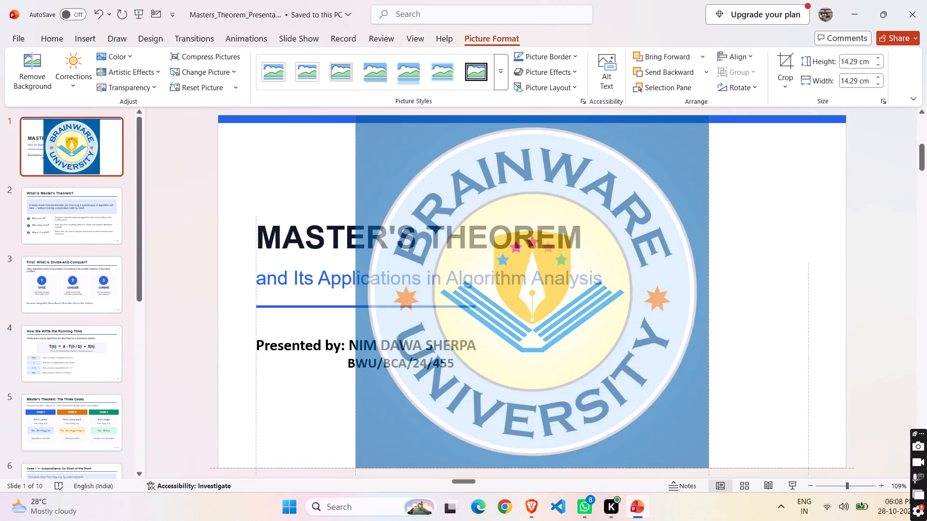
left_click_drag(657, 417, 486, 177)
left_click_drag(416, 164, 624, 189)
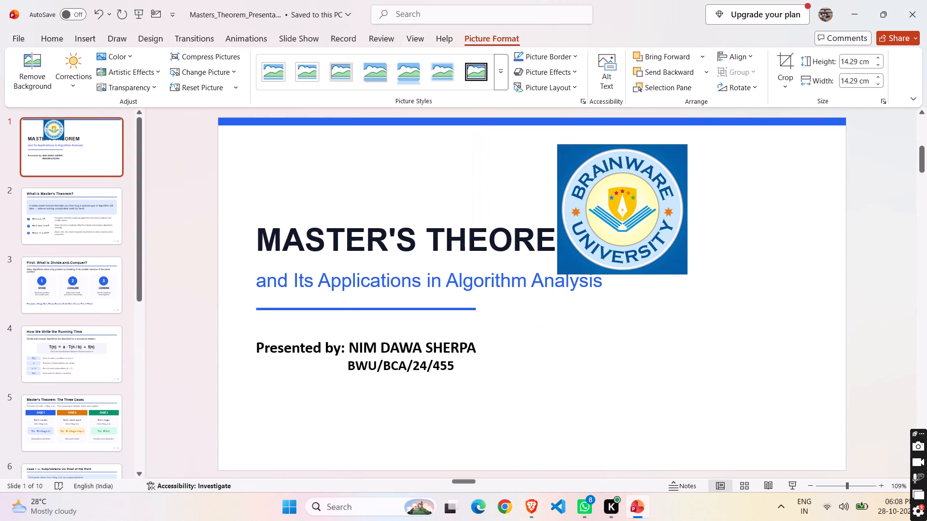
left_click_drag(624, 189, 772, 172)
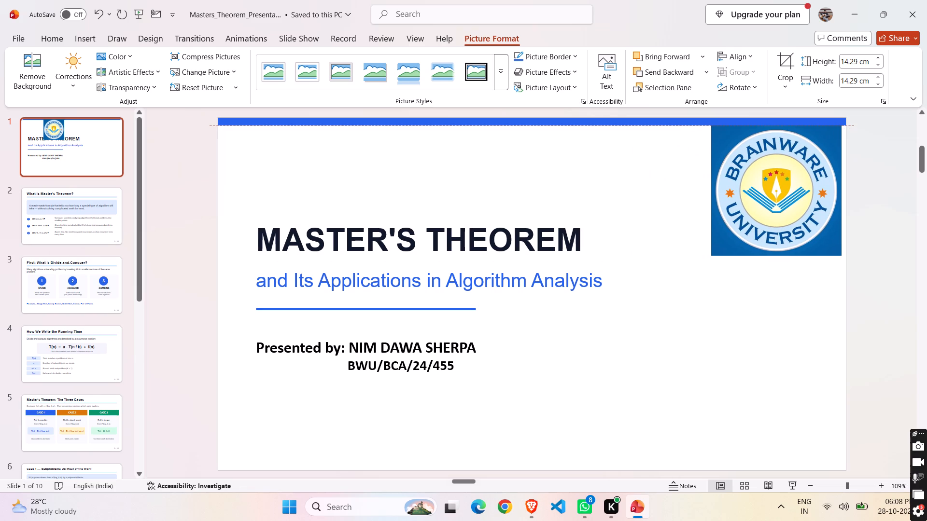
left_click_drag(772, 172, 774, 172)
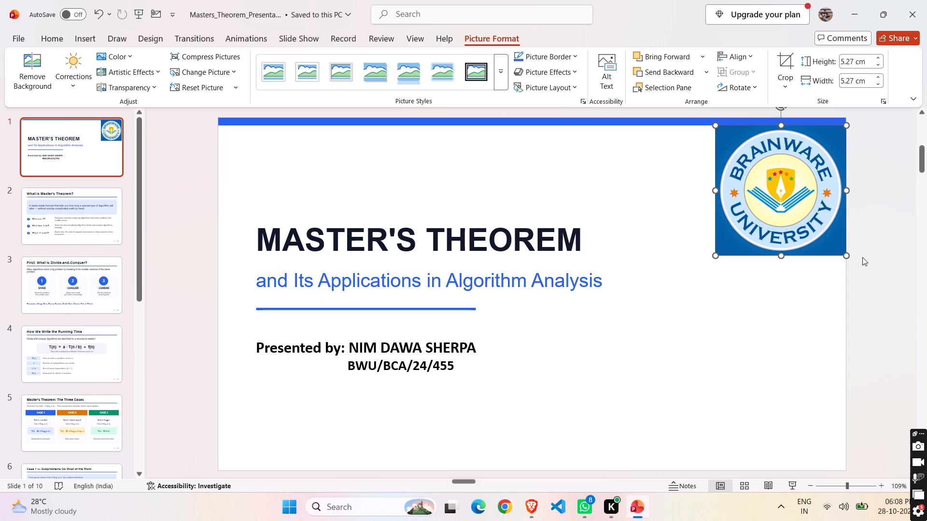
left_click_drag(846, 255, 829, 141)
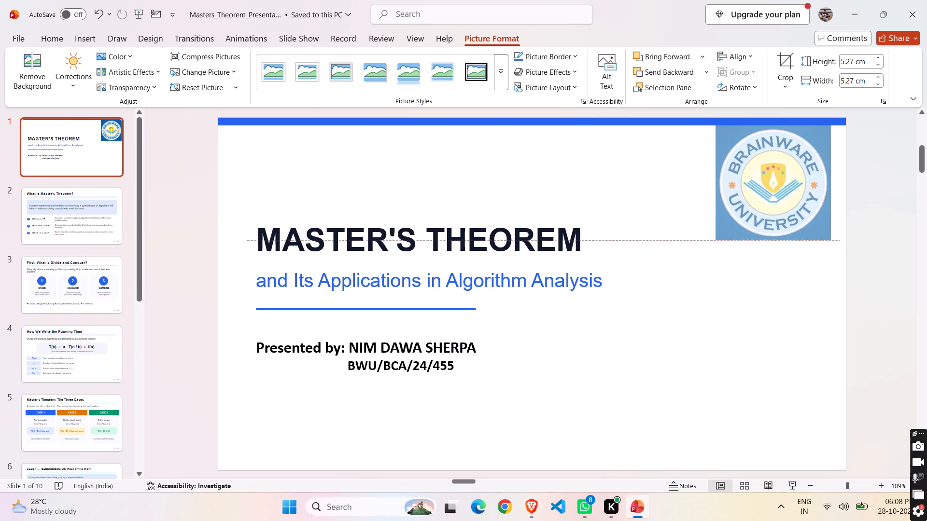
left_click_drag(829, 141, 789, 181)
left_click_drag(764, 173, 816, 178)
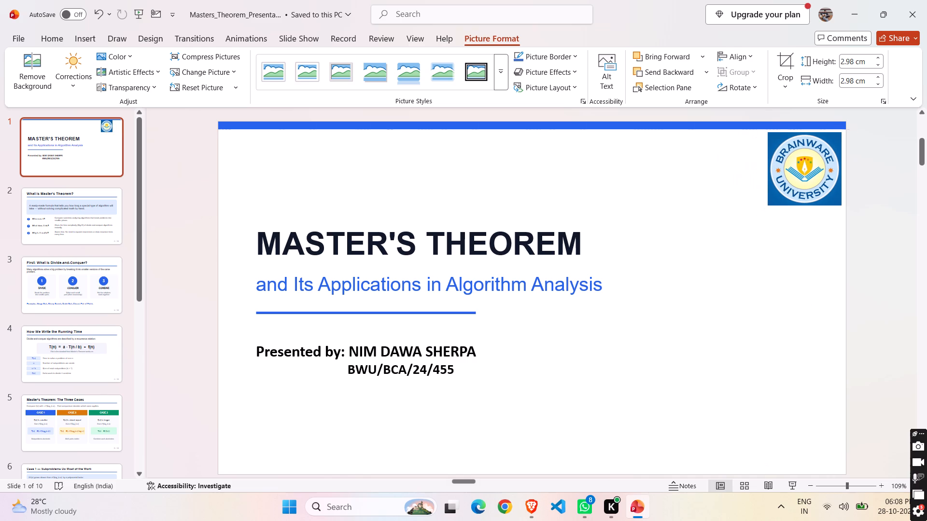
left_click_drag(816, 178, 821, 177)
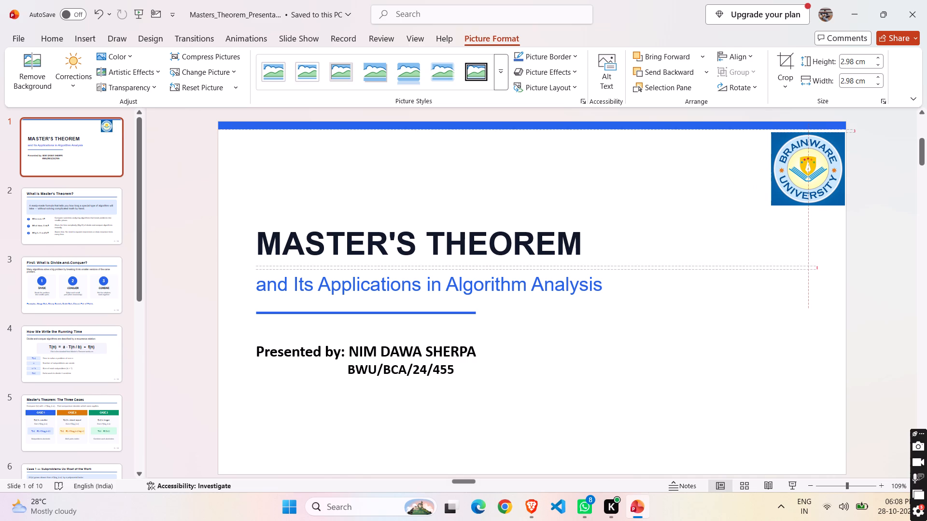
Nudge the Brainware University logo on the title slide flush with the blue bar's lower edge and the slide's right edge.
left_click_drag(821, 177, 820, 173)
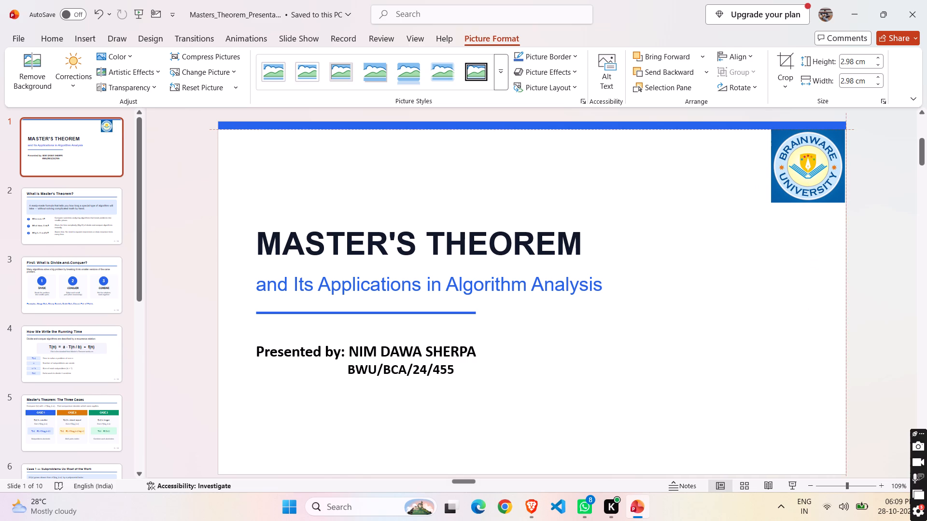
left_click_drag(820, 173, 821, 175)
left_click(821, 175)
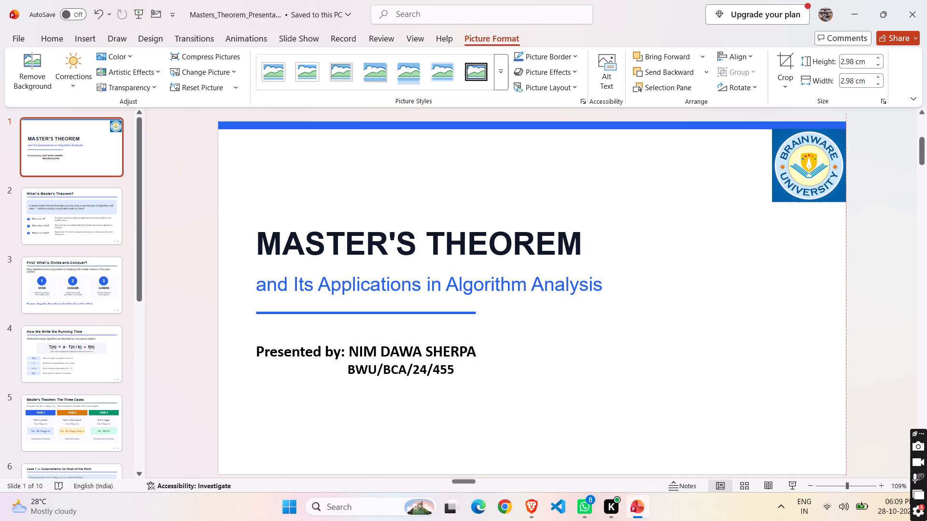
Copy the title slide's university logo onto slide 2 and move it flush into the slide's top-right corner.
key("ctrl+c")
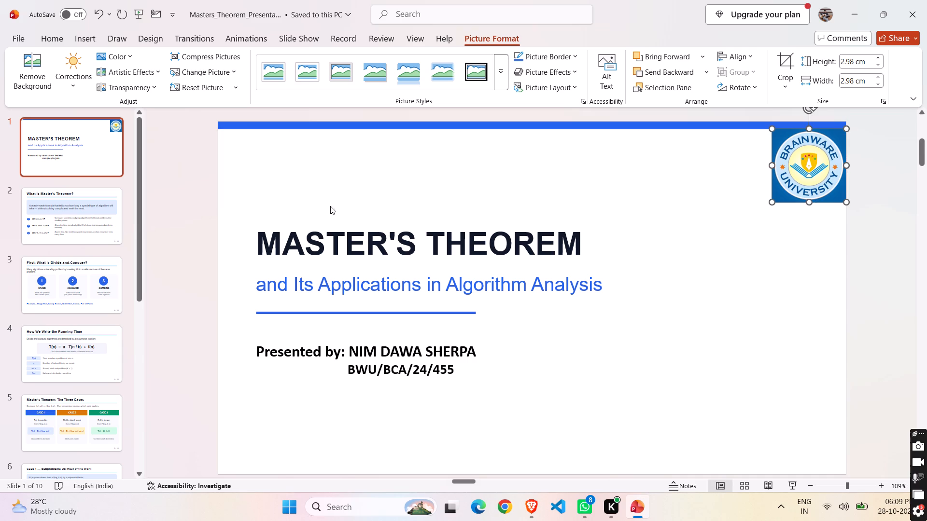
left_click(59, 203)
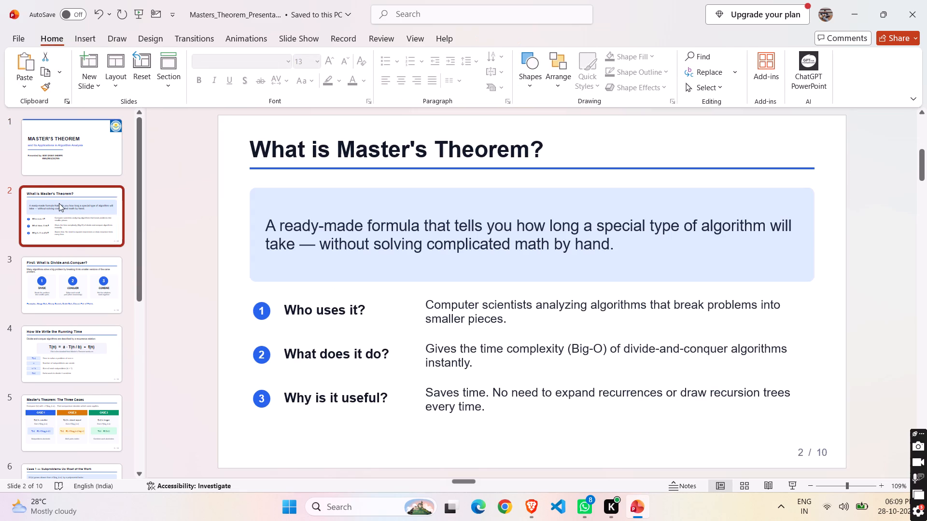
key("ctrl+v")
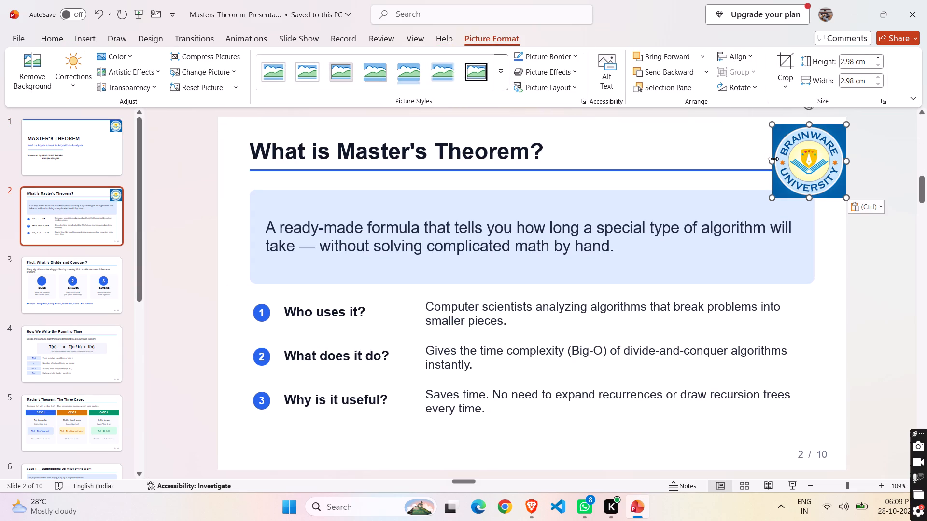
left_click_drag(815, 175, 813, 171)
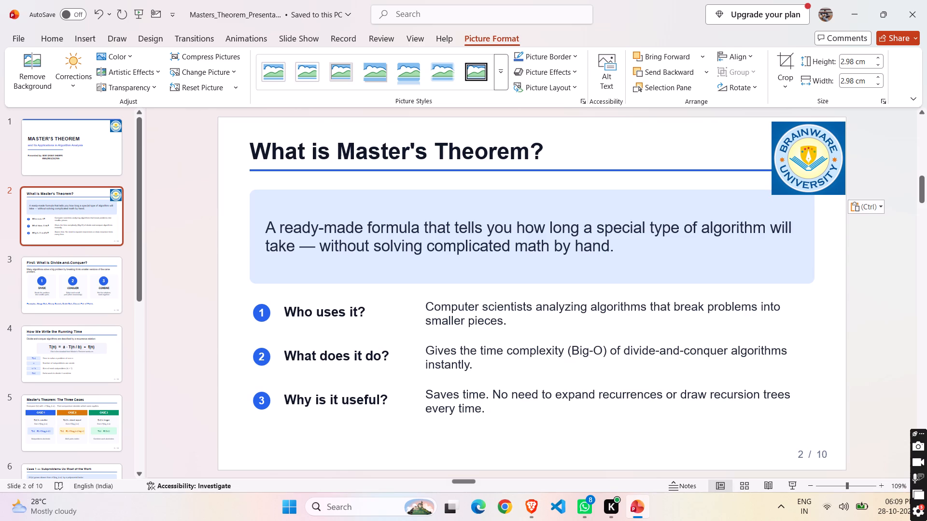
left_click_drag(813, 171, 815, 170)
Copy the repositioned logo from slide 2 onto slides 3 and 4 in the same corner position.
key("ctrl+c")
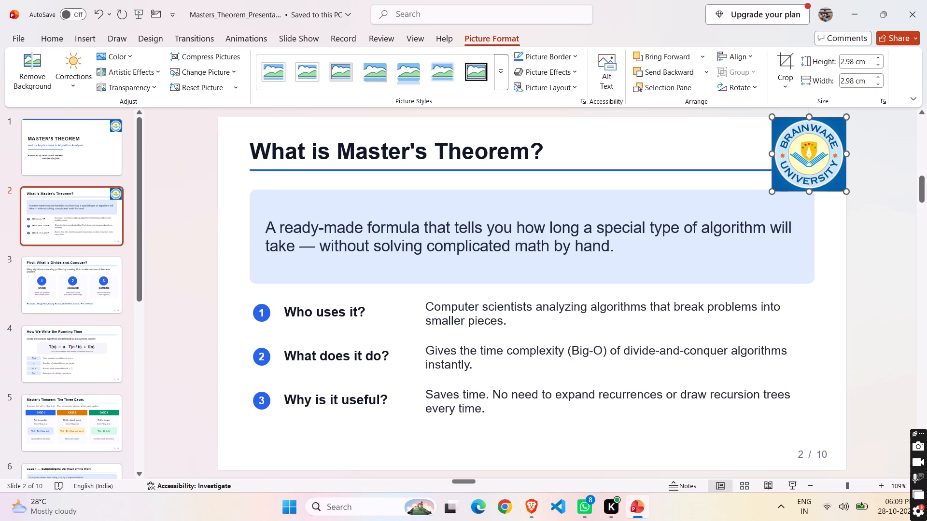
left_click(106, 274)
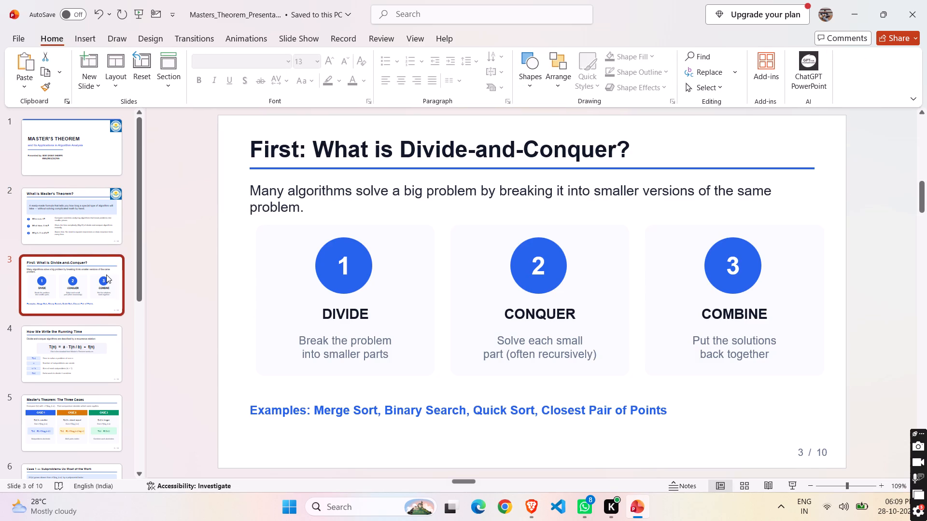
key("ctrl+v")
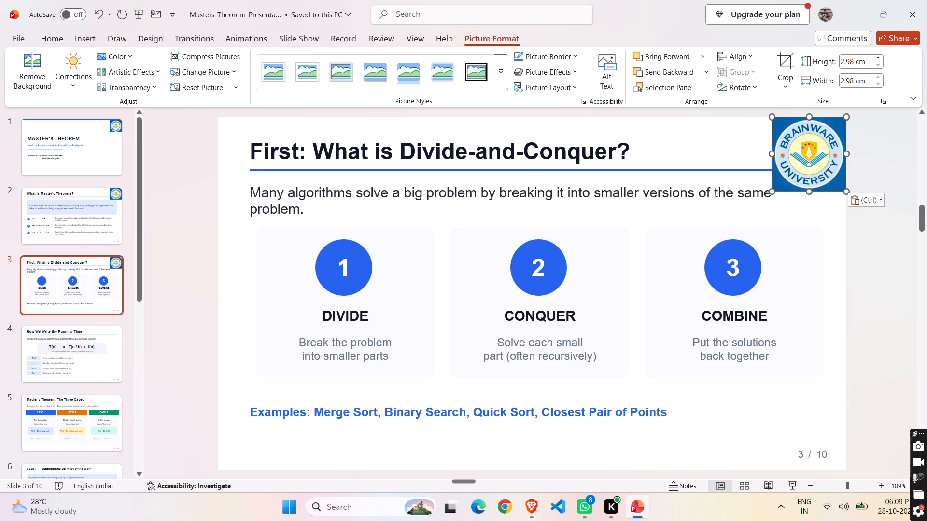
left_click(739, 165)
left_click(69, 401)
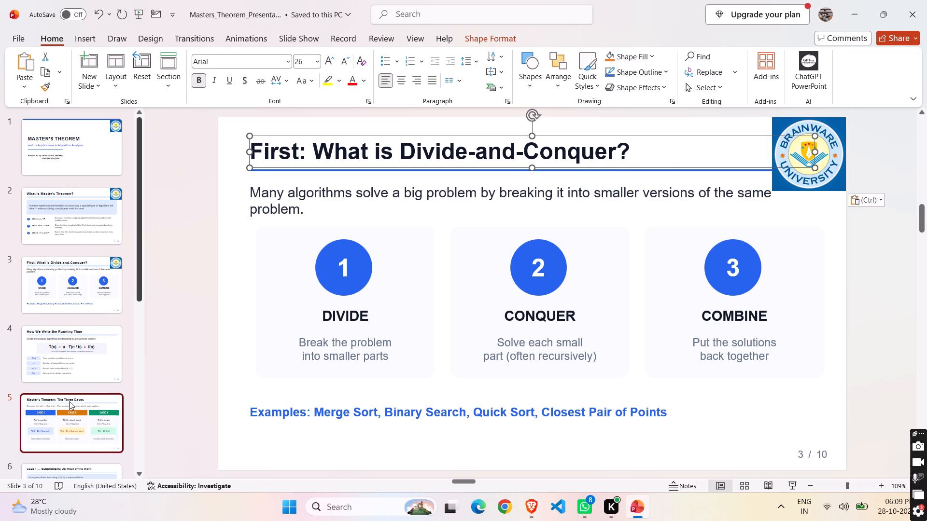
left_click(69, 344)
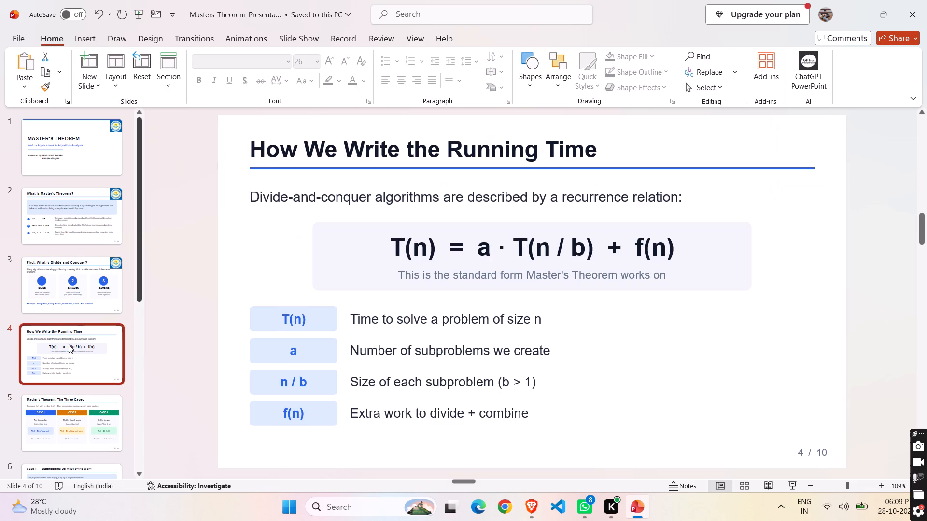
key("ctrl+v")
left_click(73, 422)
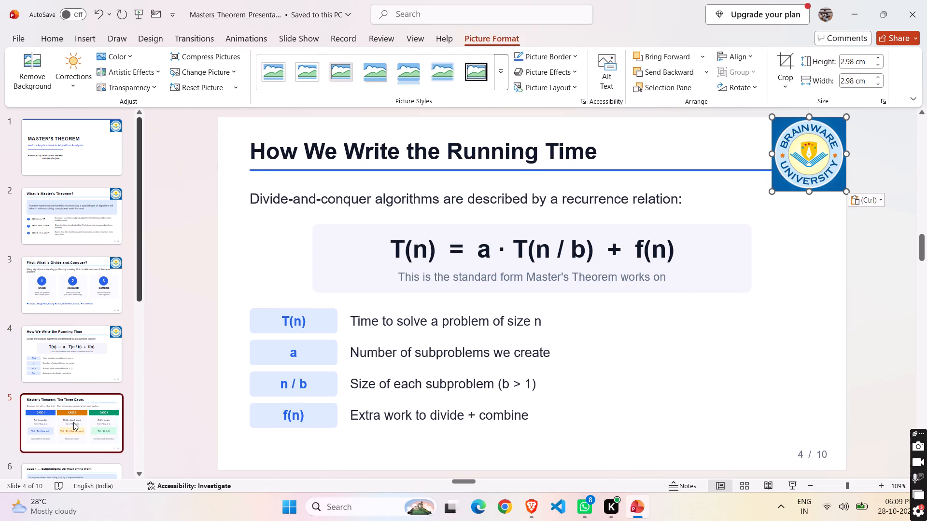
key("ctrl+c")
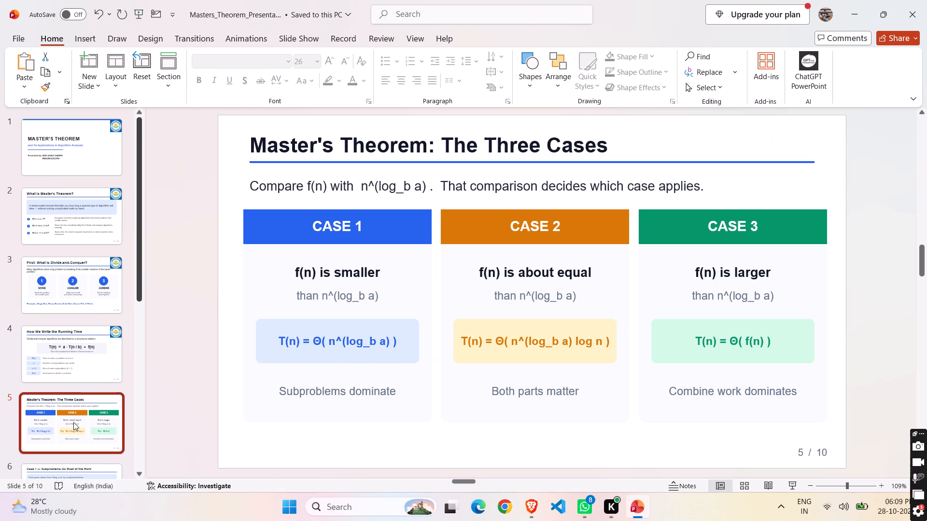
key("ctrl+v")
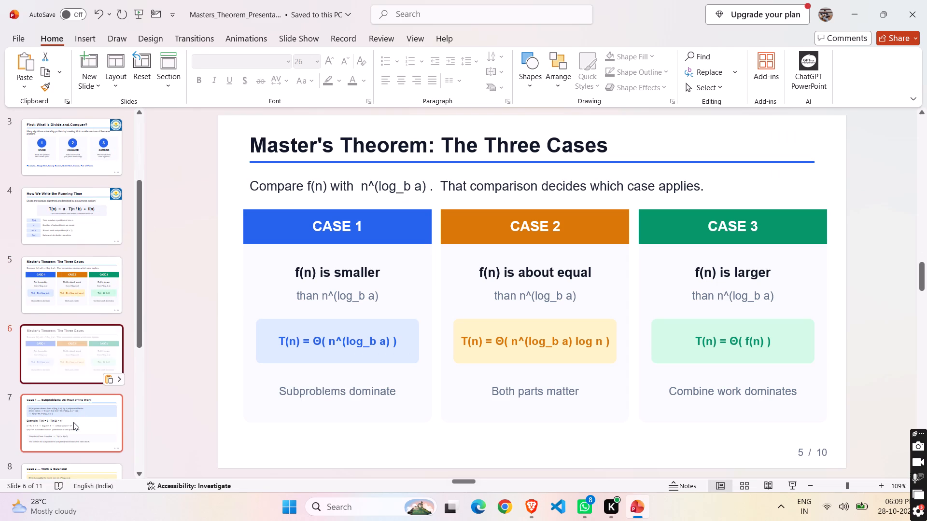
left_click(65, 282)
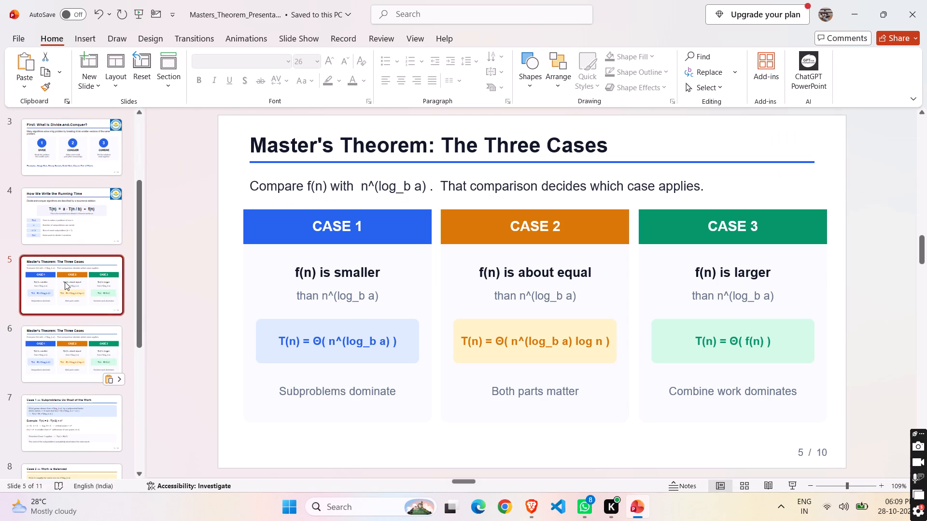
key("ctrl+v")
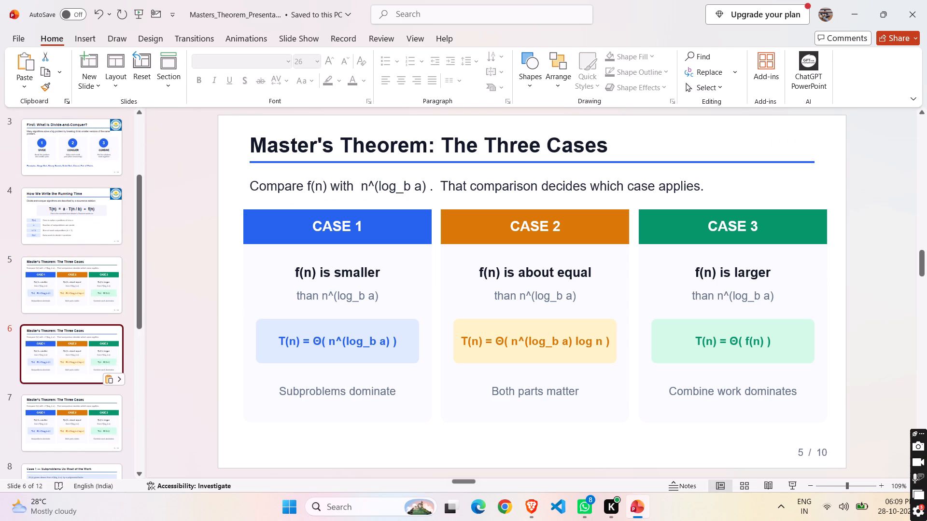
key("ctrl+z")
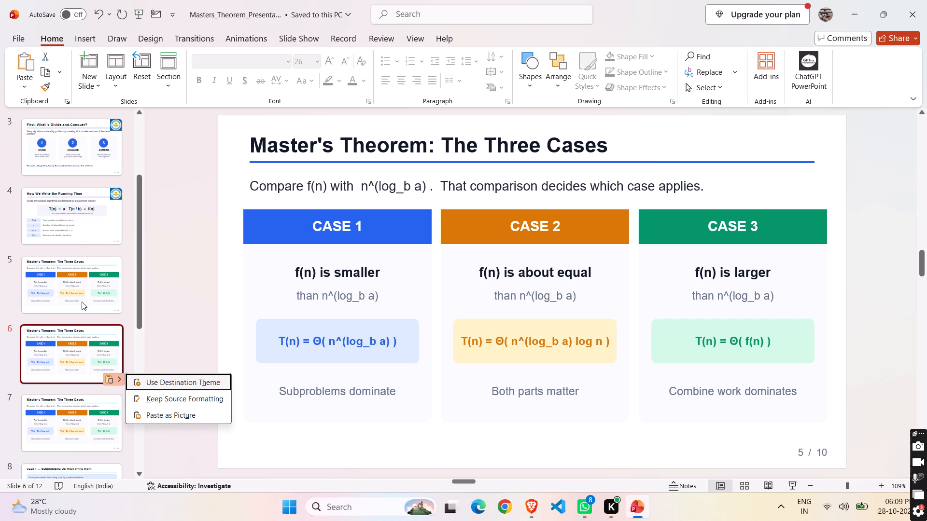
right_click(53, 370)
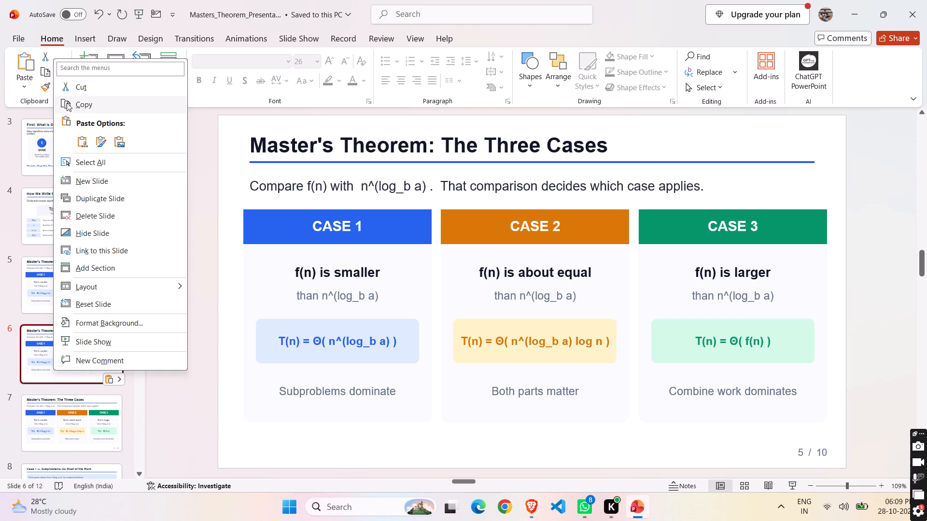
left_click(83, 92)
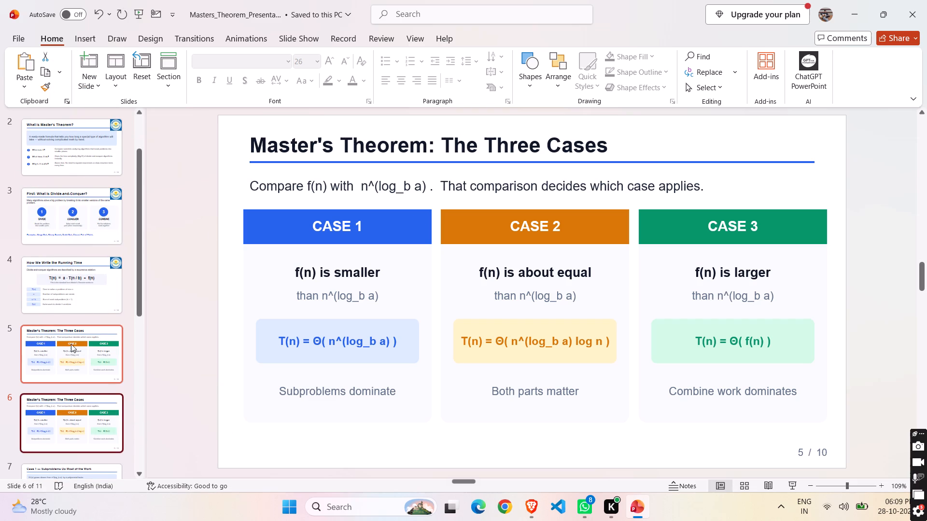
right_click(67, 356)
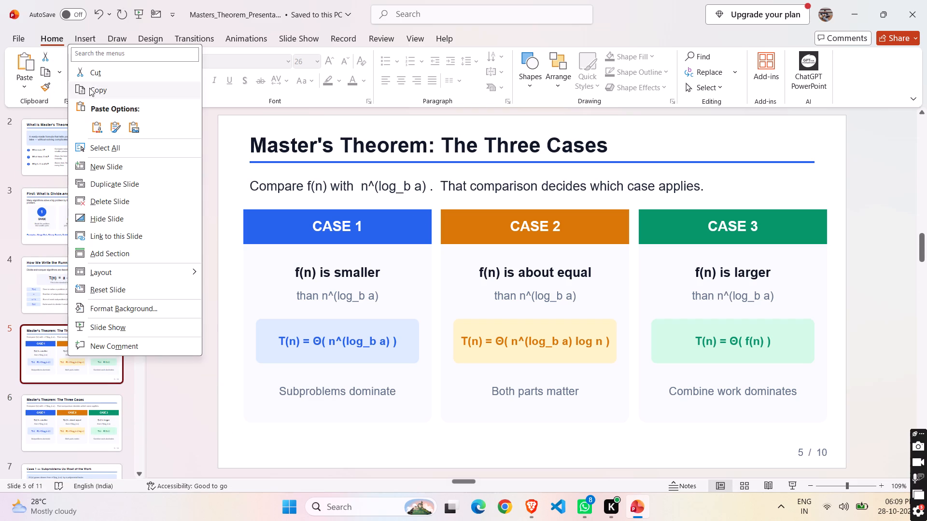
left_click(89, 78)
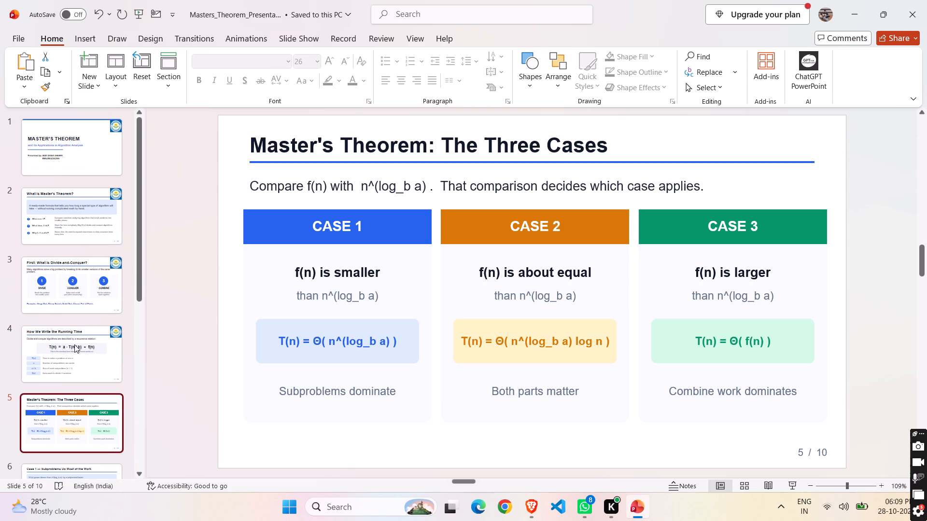
Copy the university logo from slide 4 onto slides 5, 6 and 7.
left_click(74, 344)
left_click(789, 155)
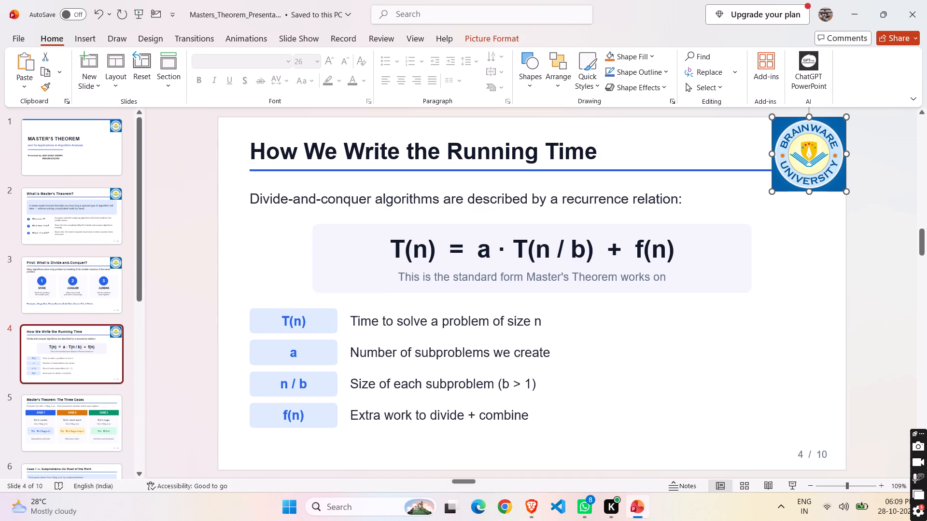
key("ctrl+c")
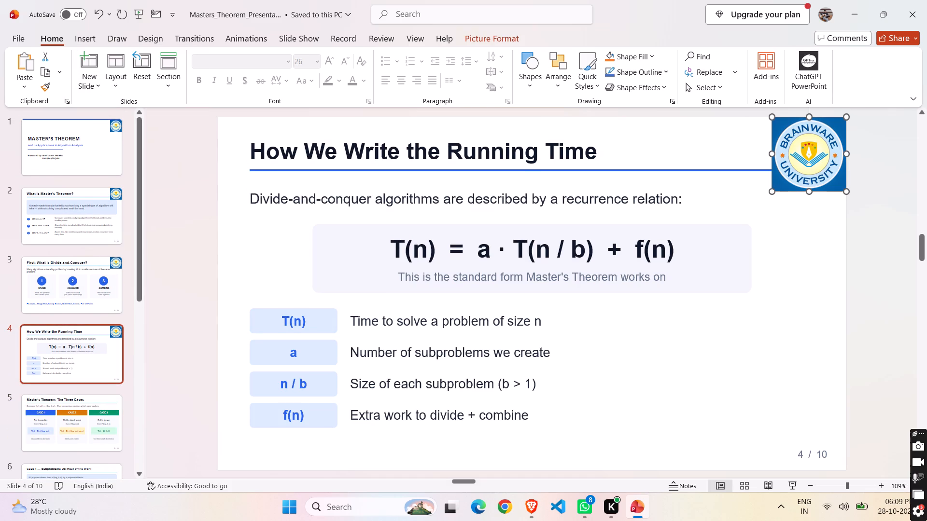
left_click(45, 401)
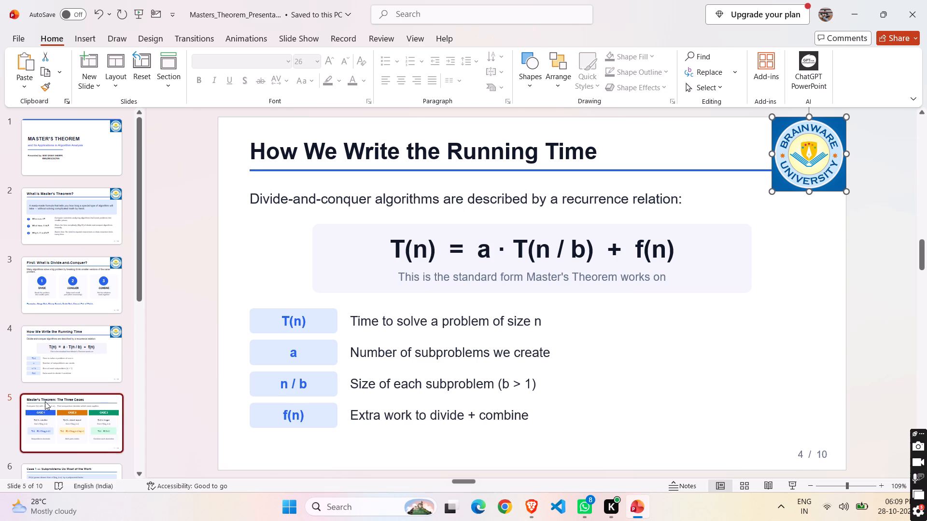
key("ctrl+v")
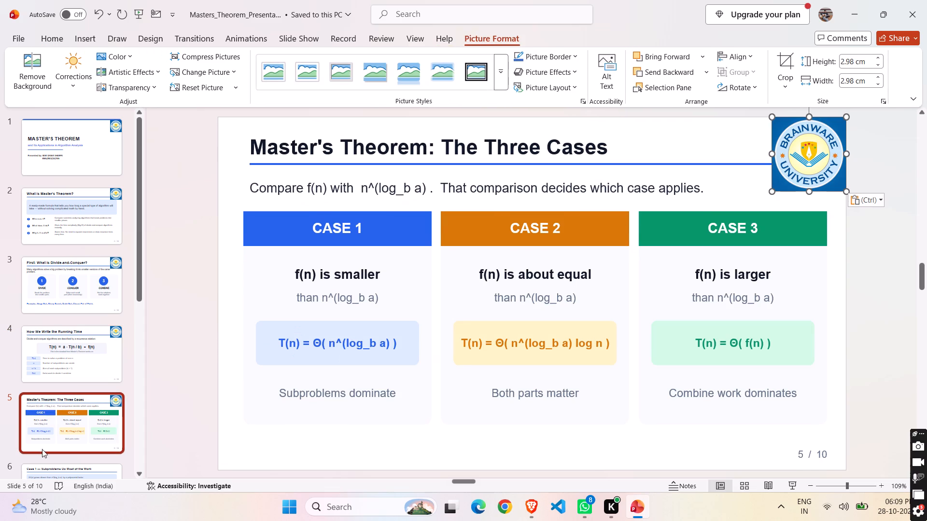
scroll(76, 346, "down", 2)
left_click(76, 346)
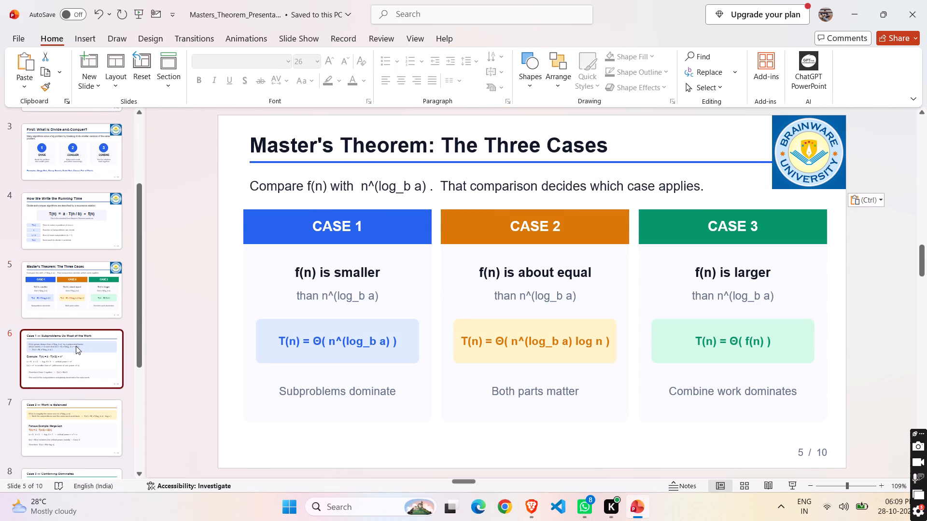
key("ctrl+v")
scroll(76, 346, "down", 1)
left_click(76, 346)
key("ctrl+v")
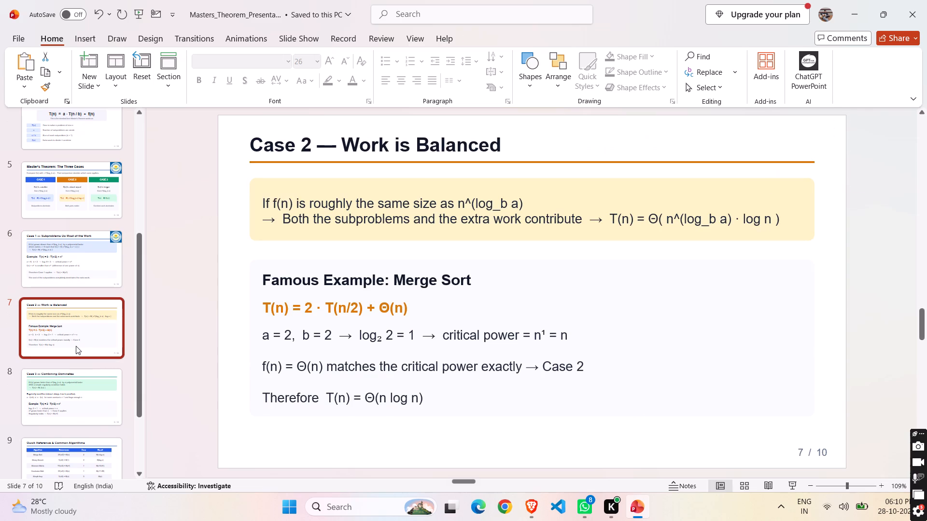
Paste the university logo onto slides 8, 9 and 10.
left_click(79, 395)
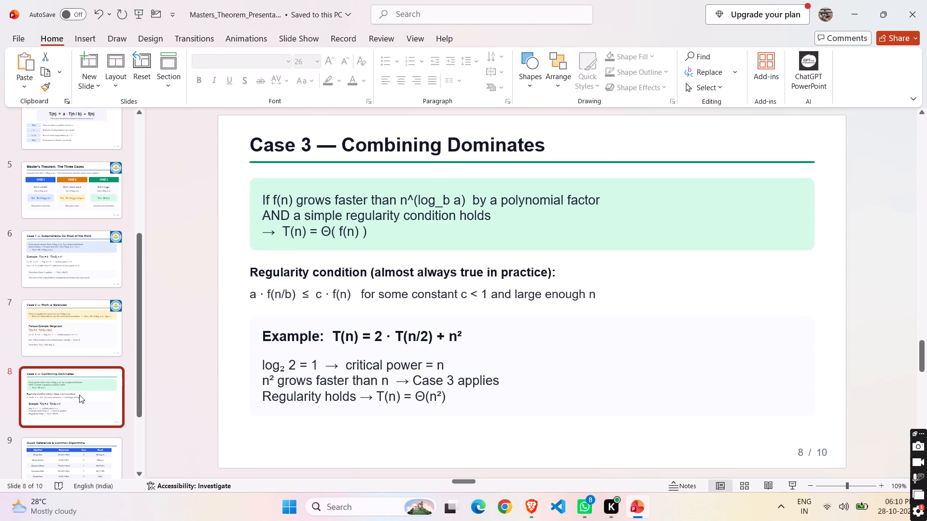
key("ctrl+v")
left_click(85, 451)
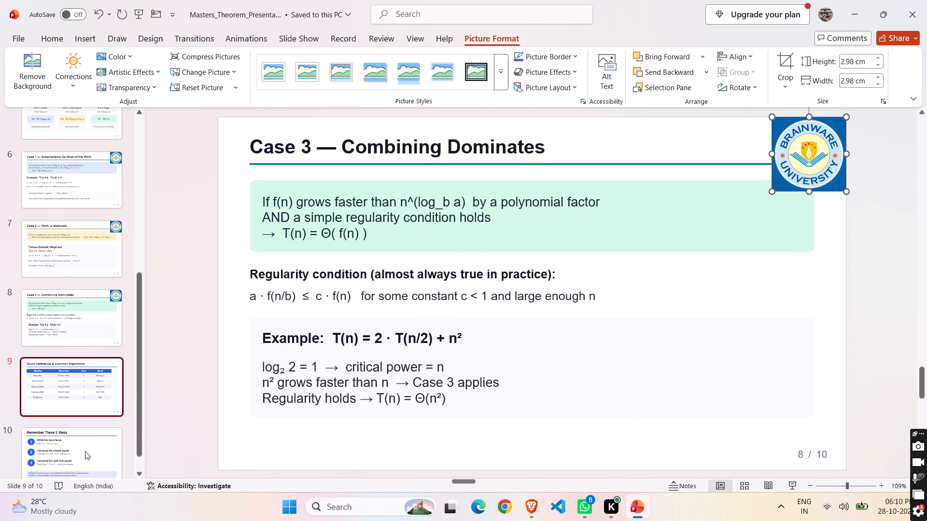
key("ctrl+v")
scroll(85, 451, "down", 1)
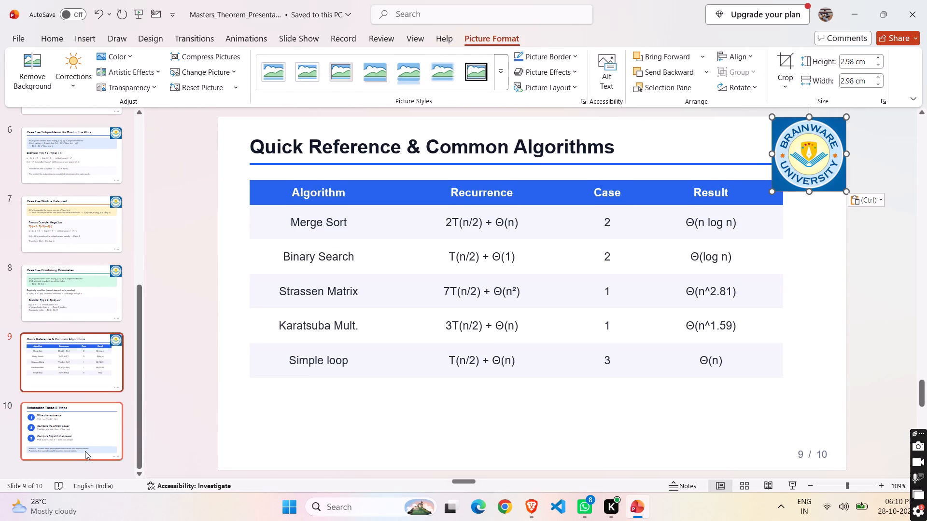
scroll(85, 451, "down", 1)
left_click(84, 451)
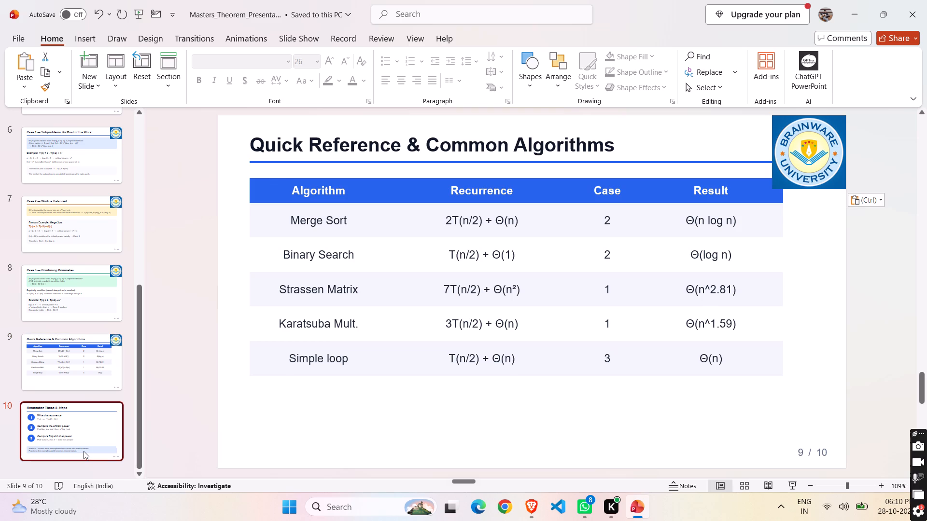
key("ctrl+v")
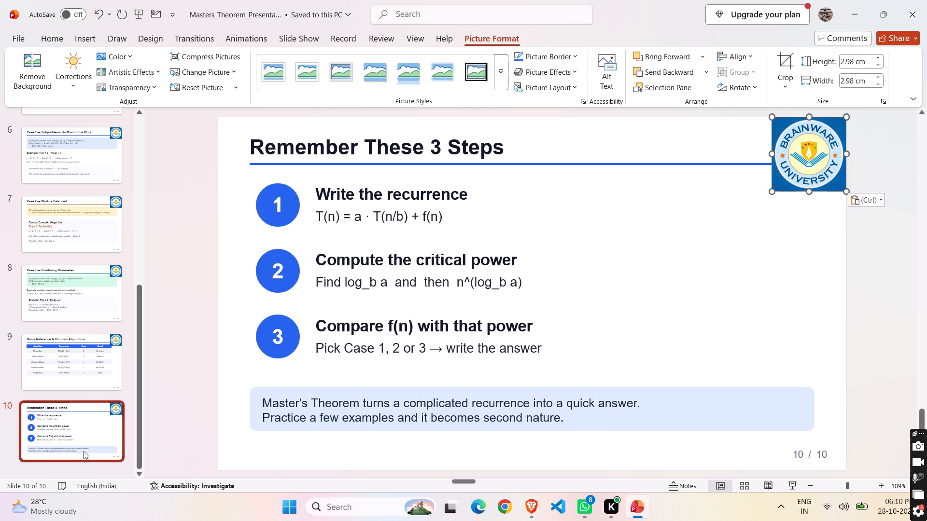
Add a new slide with the DEFAULT layout after slide 10.
left_click(56, 33)
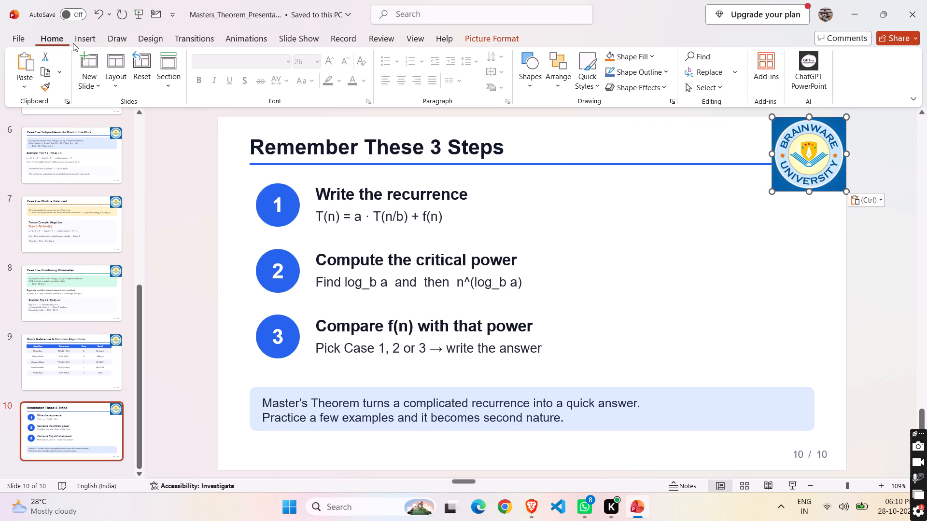
left_click(90, 78)
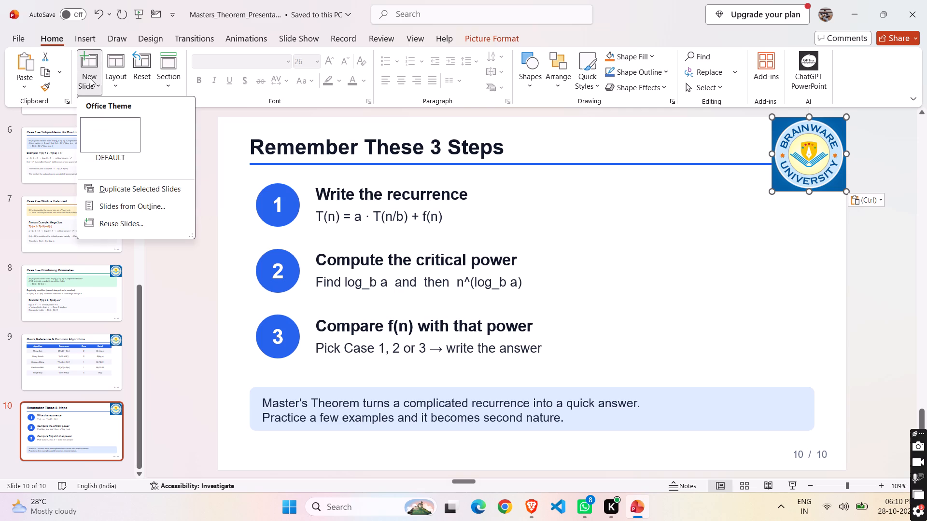
left_click(102, 128)
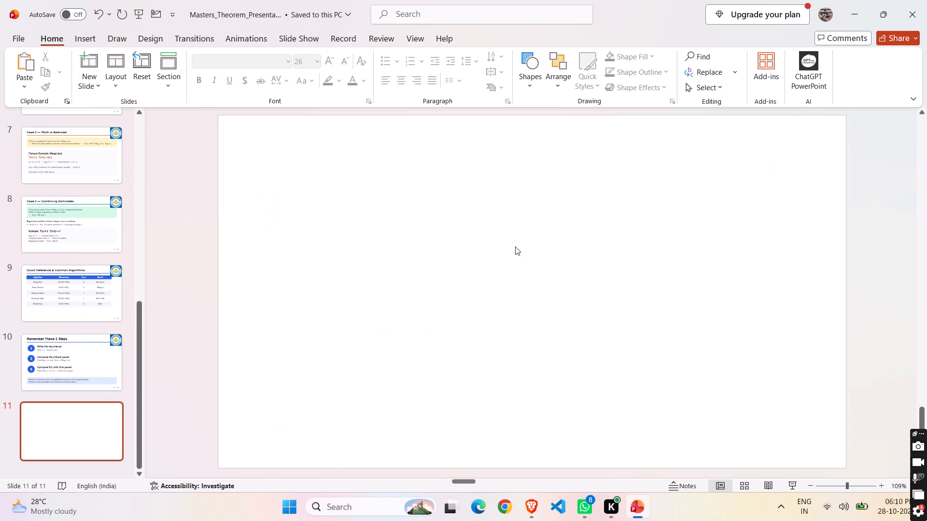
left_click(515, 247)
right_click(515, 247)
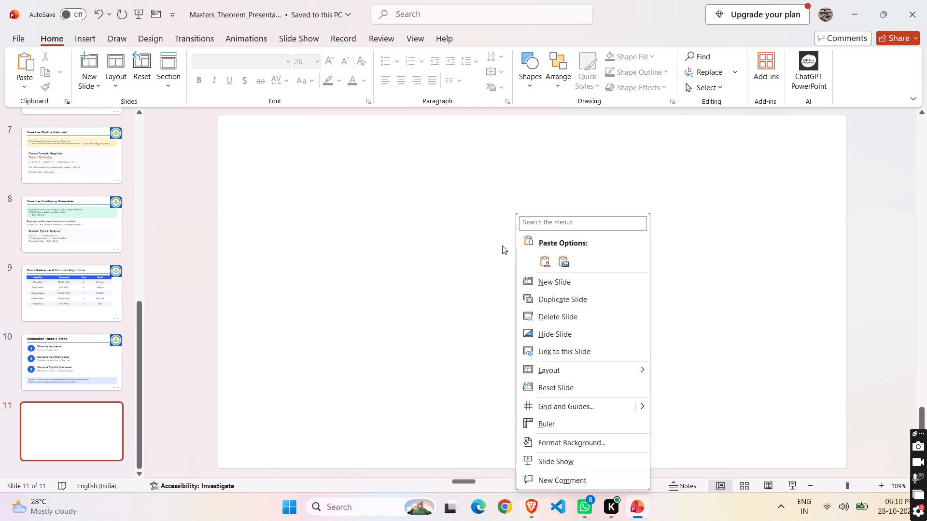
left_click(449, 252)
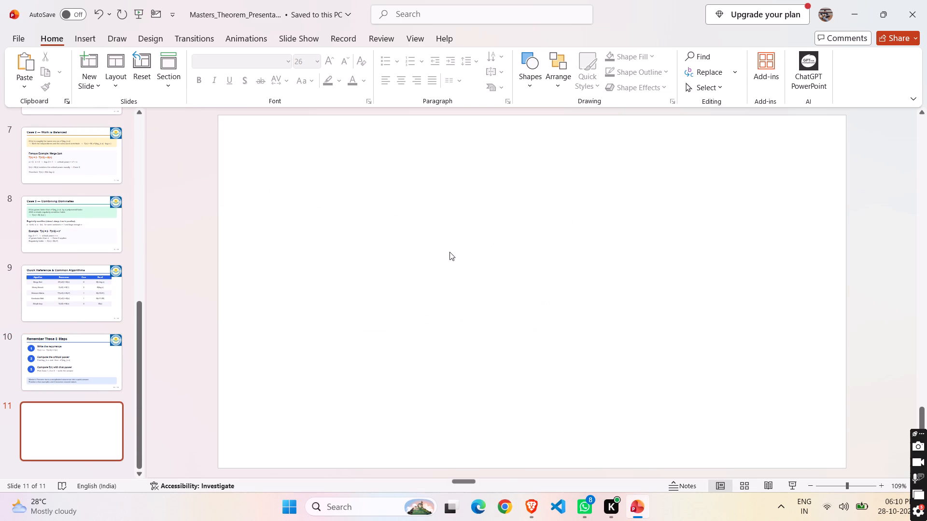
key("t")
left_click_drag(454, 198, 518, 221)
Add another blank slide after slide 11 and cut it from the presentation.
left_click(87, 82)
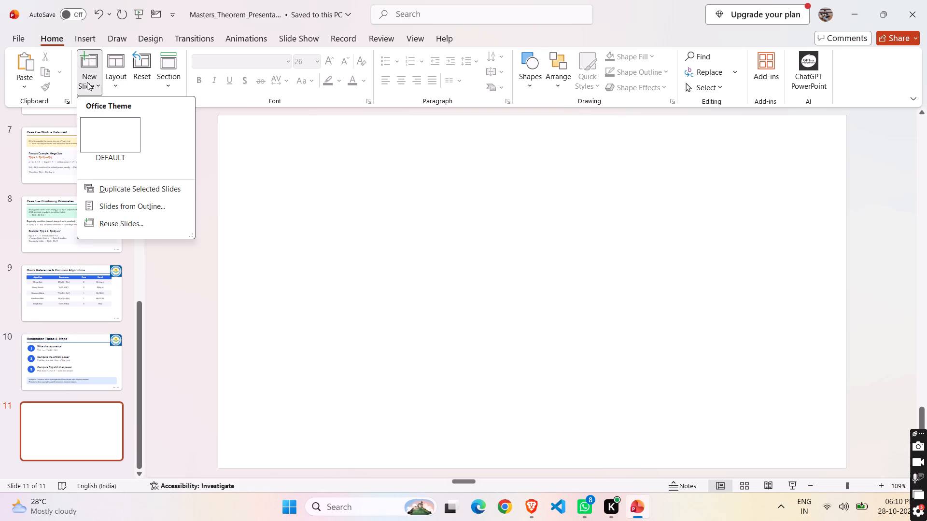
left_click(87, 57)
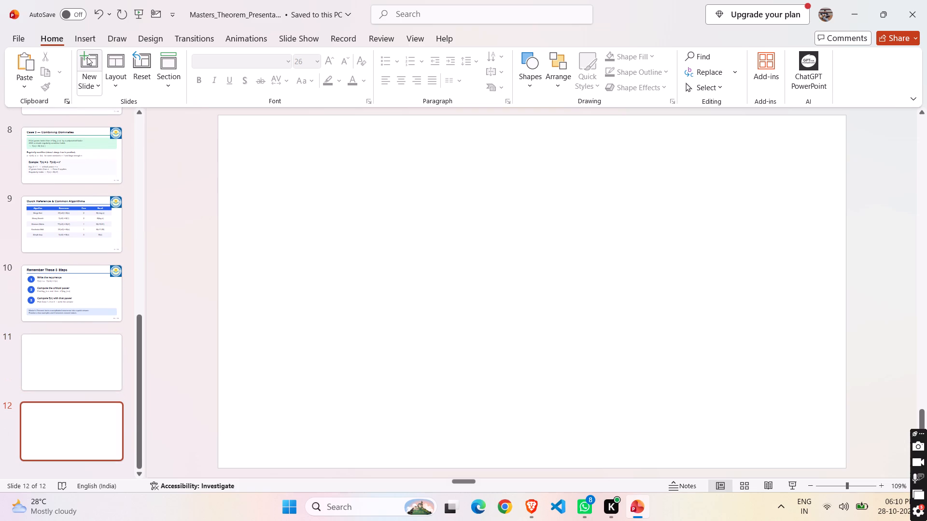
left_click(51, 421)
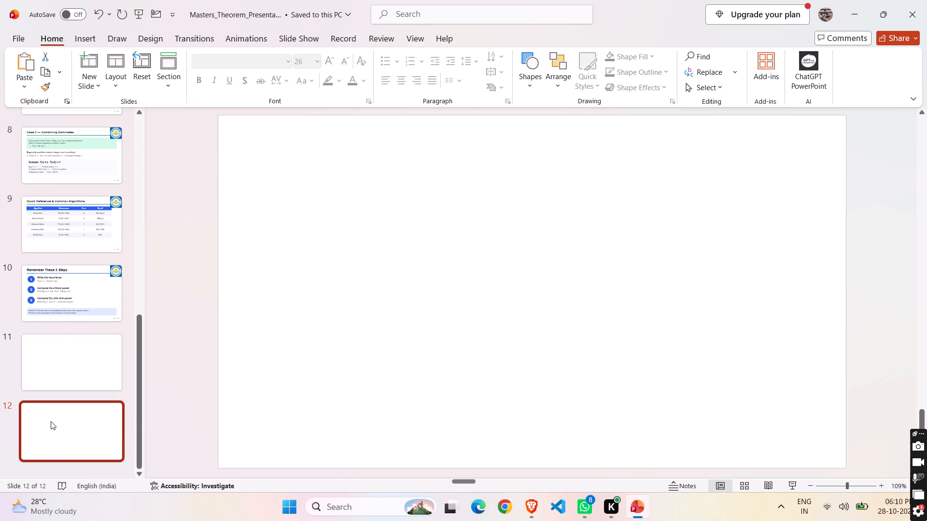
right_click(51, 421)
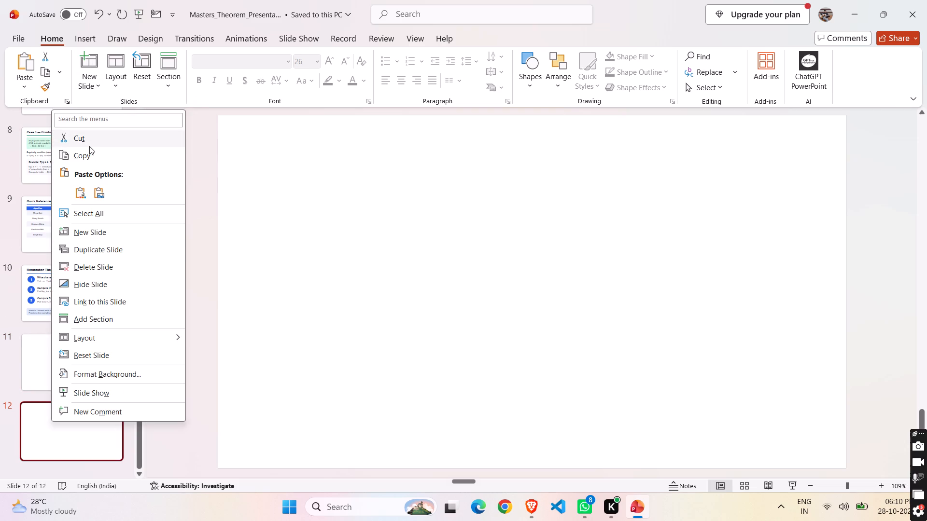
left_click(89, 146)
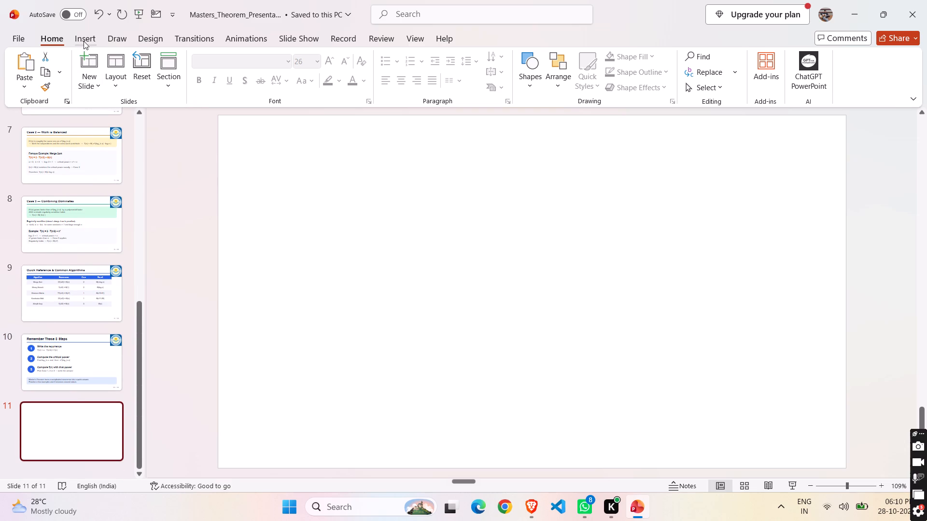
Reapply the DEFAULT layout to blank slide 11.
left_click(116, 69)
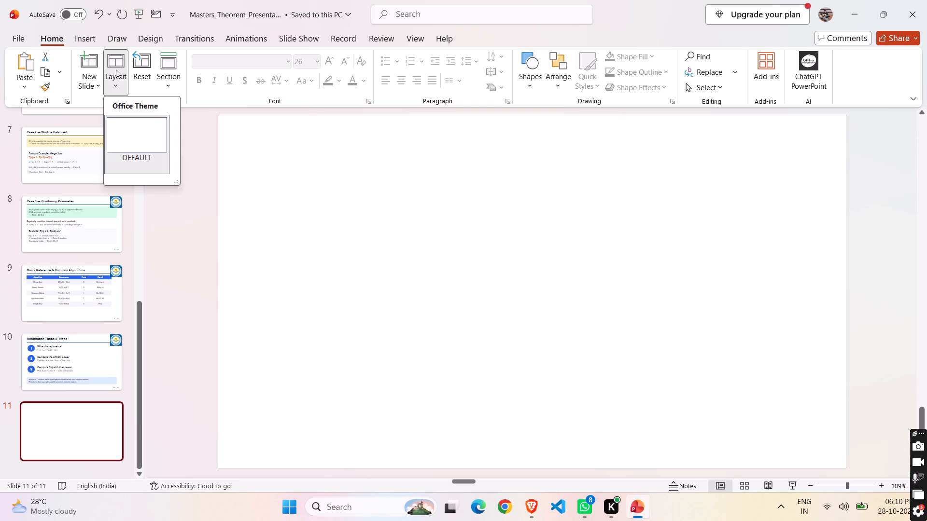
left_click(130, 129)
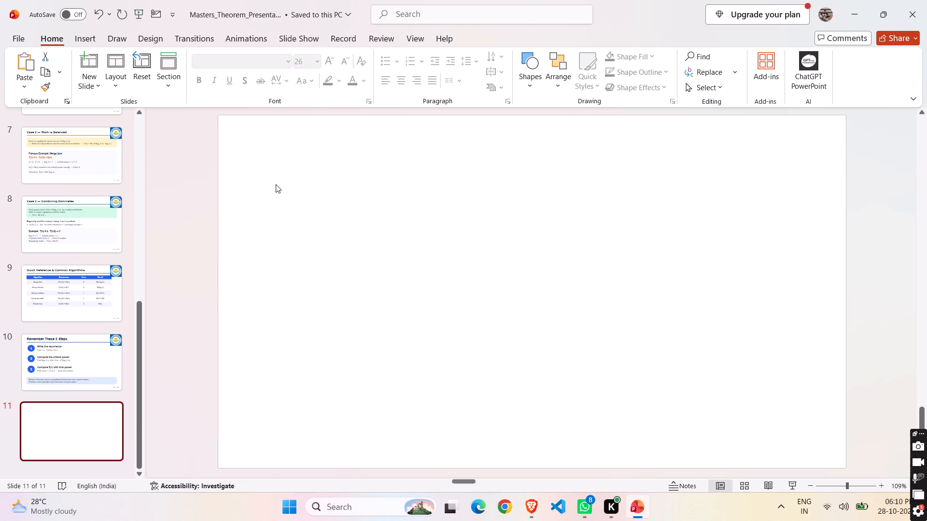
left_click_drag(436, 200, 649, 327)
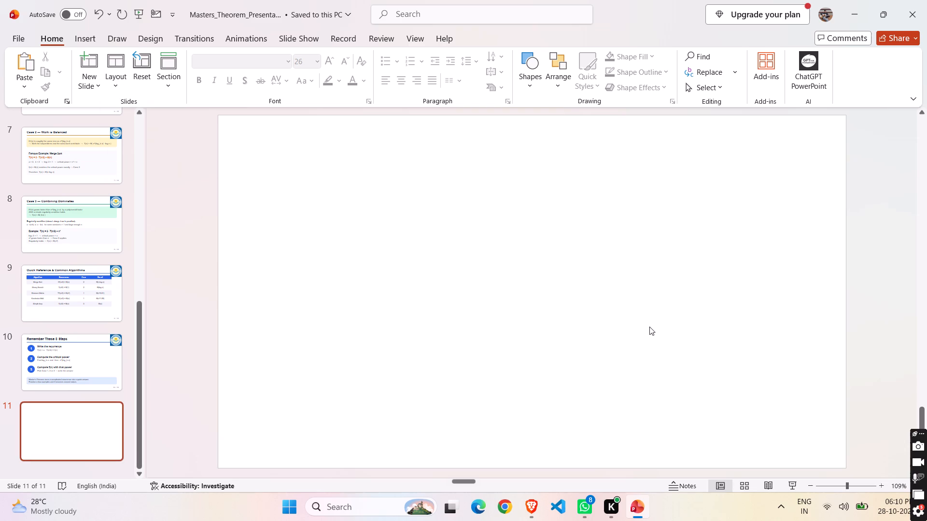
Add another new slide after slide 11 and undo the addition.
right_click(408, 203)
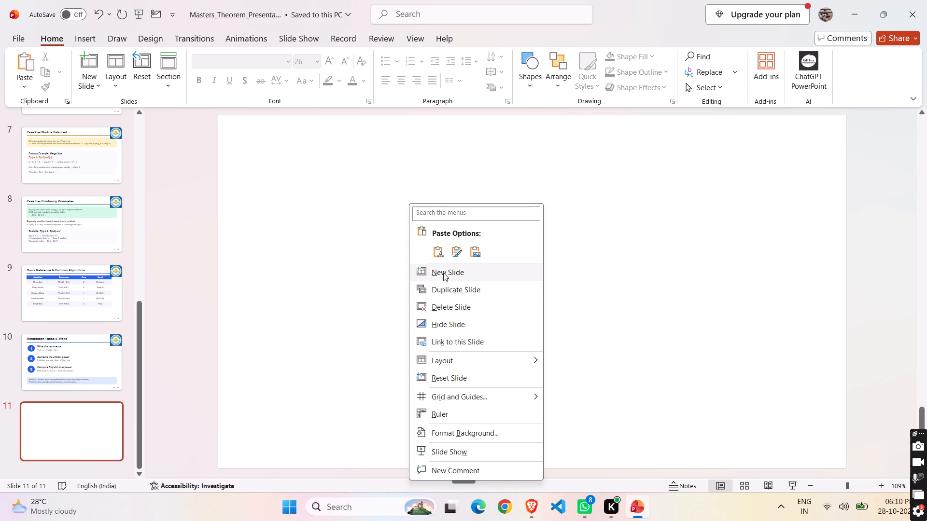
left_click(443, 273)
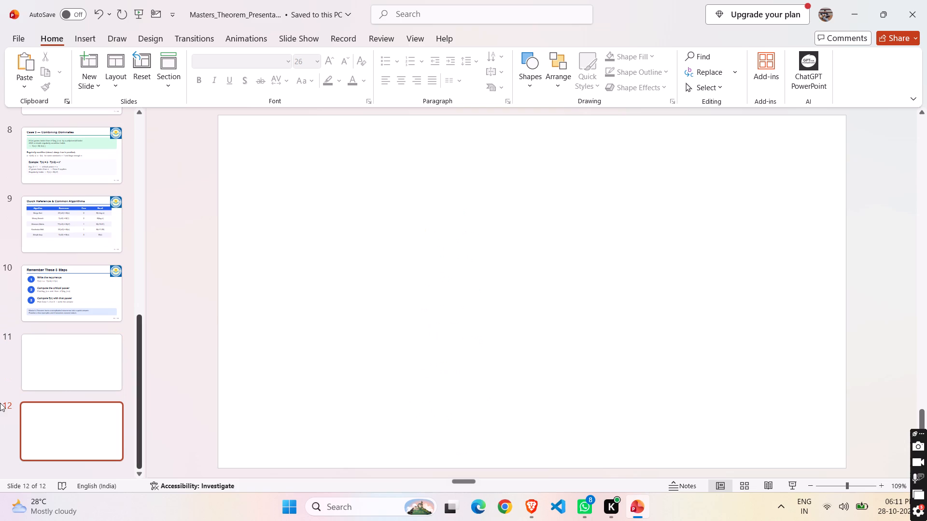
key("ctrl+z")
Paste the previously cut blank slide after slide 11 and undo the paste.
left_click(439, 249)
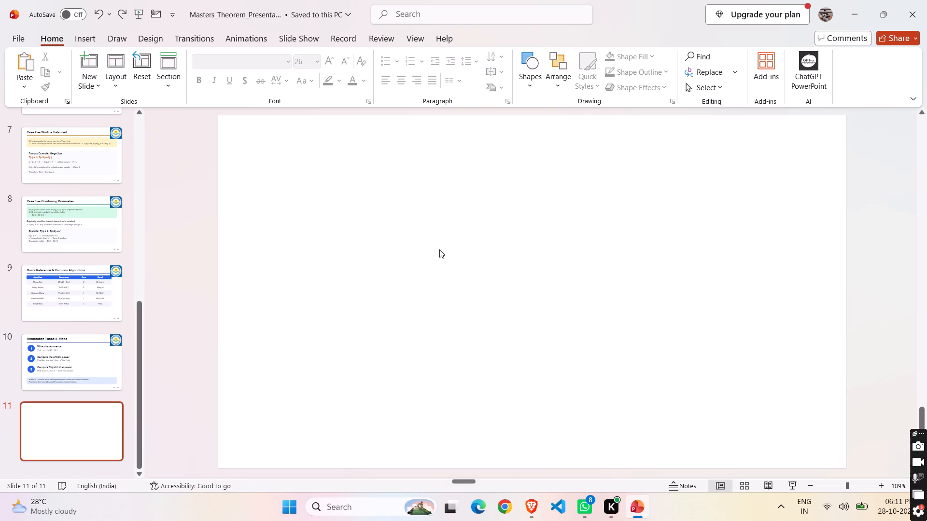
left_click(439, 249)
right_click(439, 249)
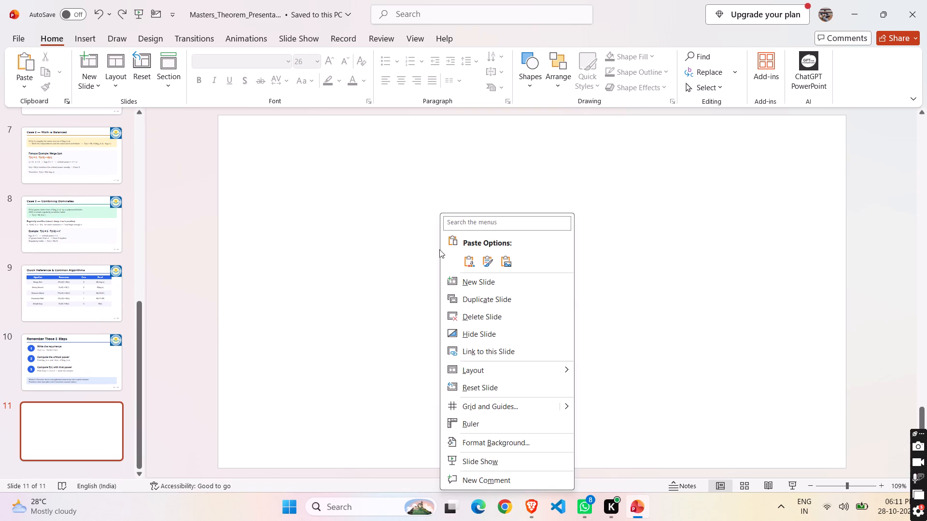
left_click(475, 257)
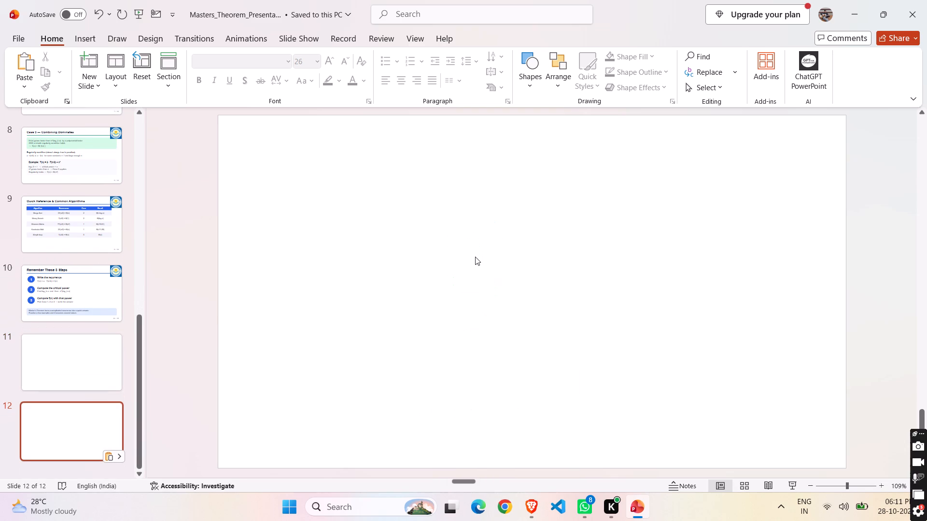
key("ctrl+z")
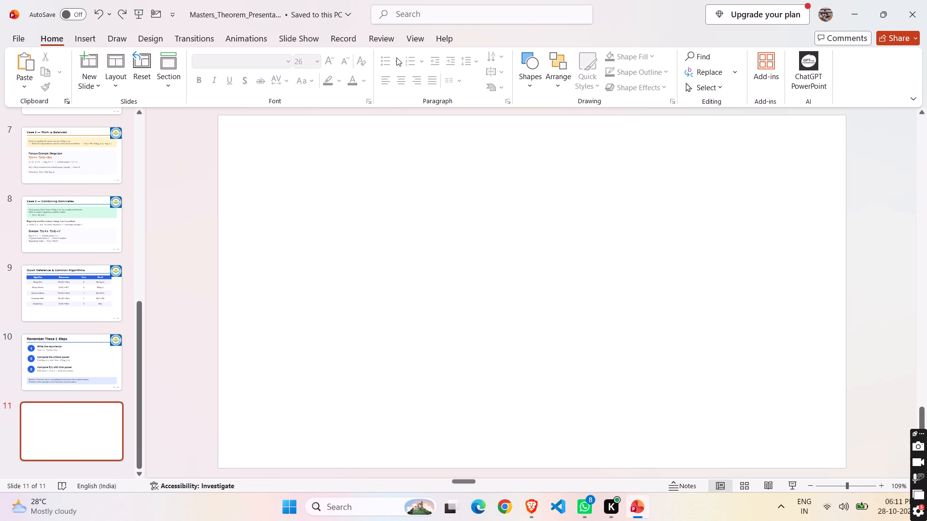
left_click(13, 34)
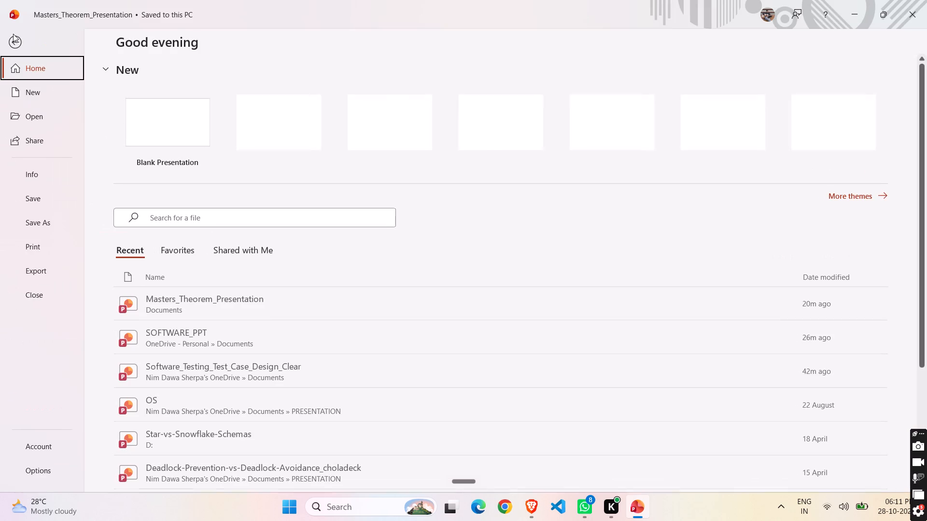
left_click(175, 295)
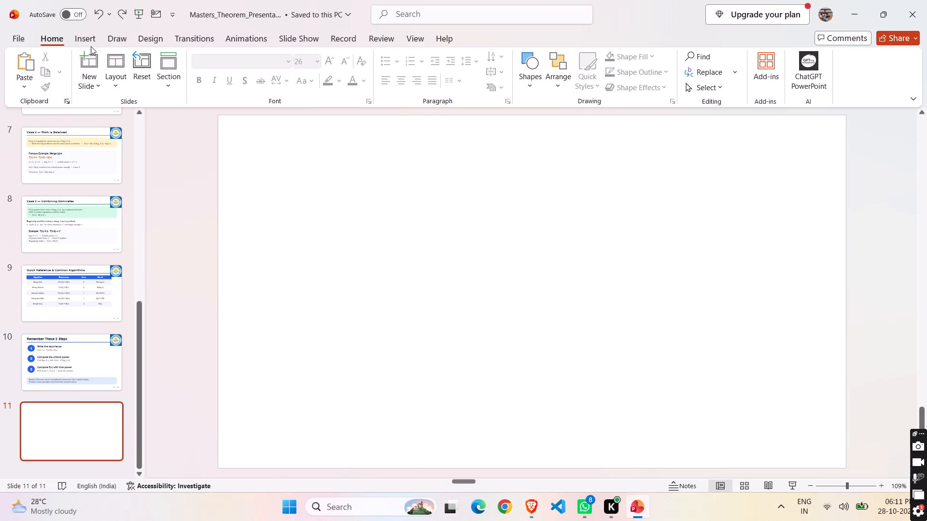
Insert a text box in the upper middle of slide 11 containing the text THANK YOU.
left_click(89, 46)
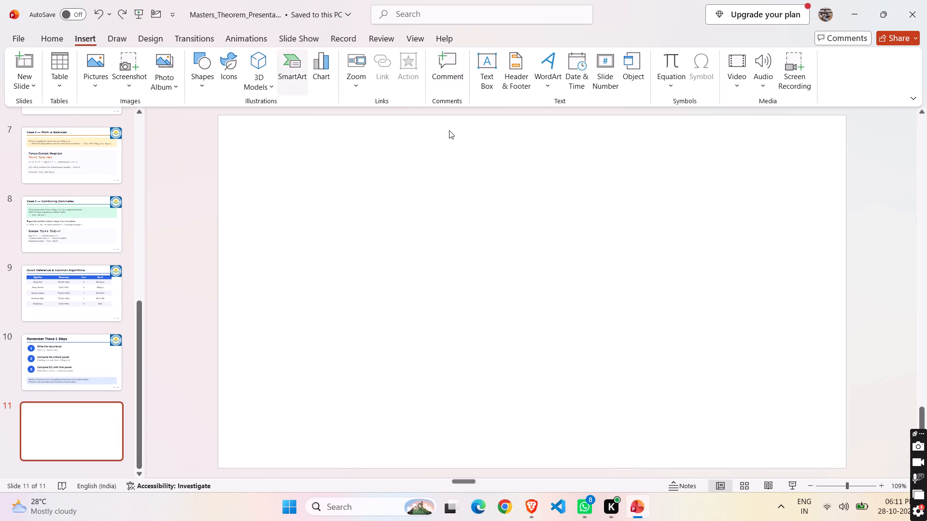
left_click(480, 75)
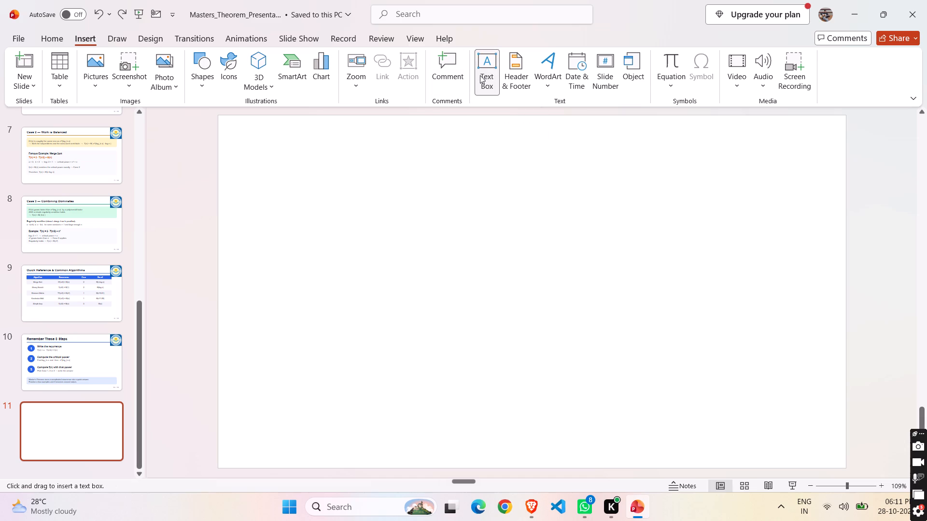
left_click_drag(368, 202, 544, 236)
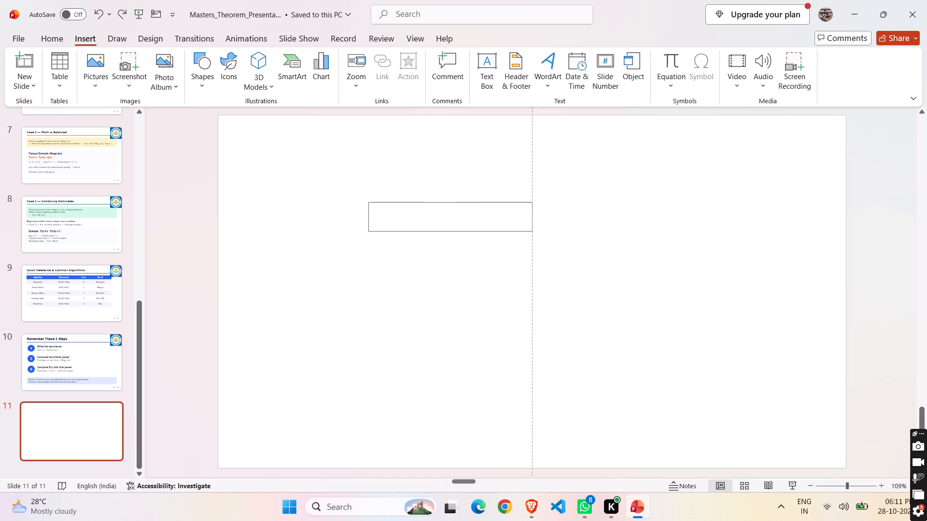
left_click_drag(544, 236, 599, 261)
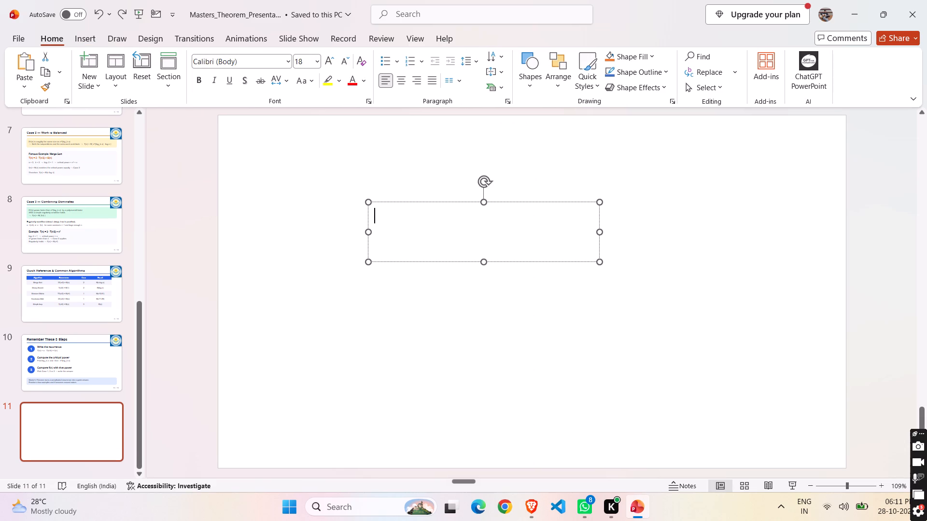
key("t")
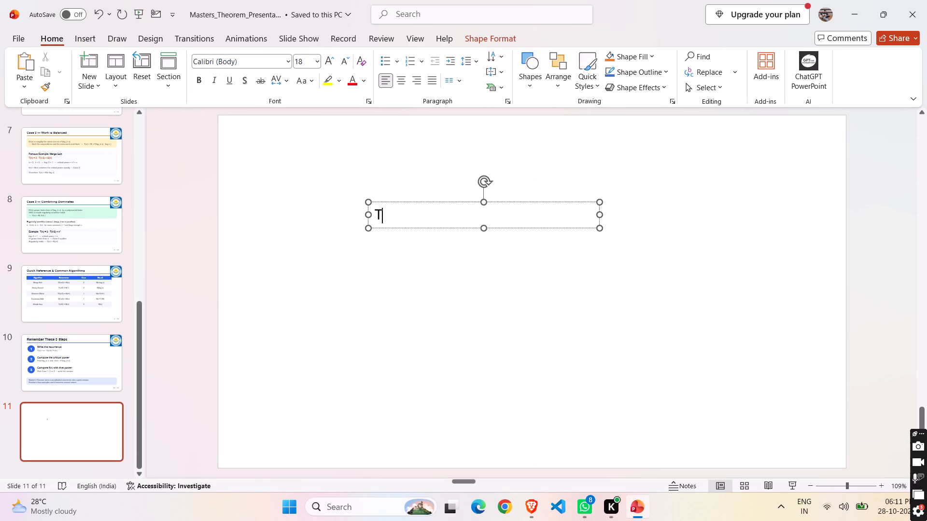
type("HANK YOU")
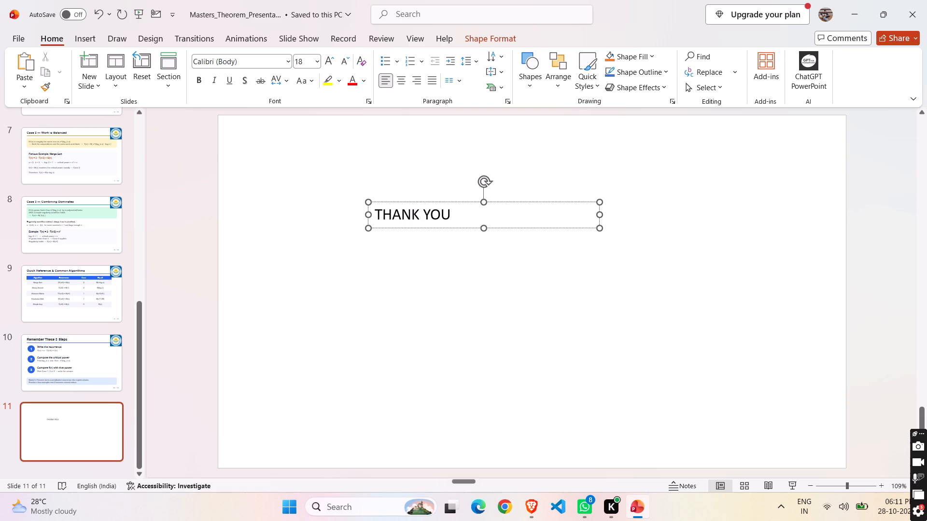
Move the THANK YOU text box down toward the vertical middle of slide 11.
left_click_drag(455, 218, 596, 226)
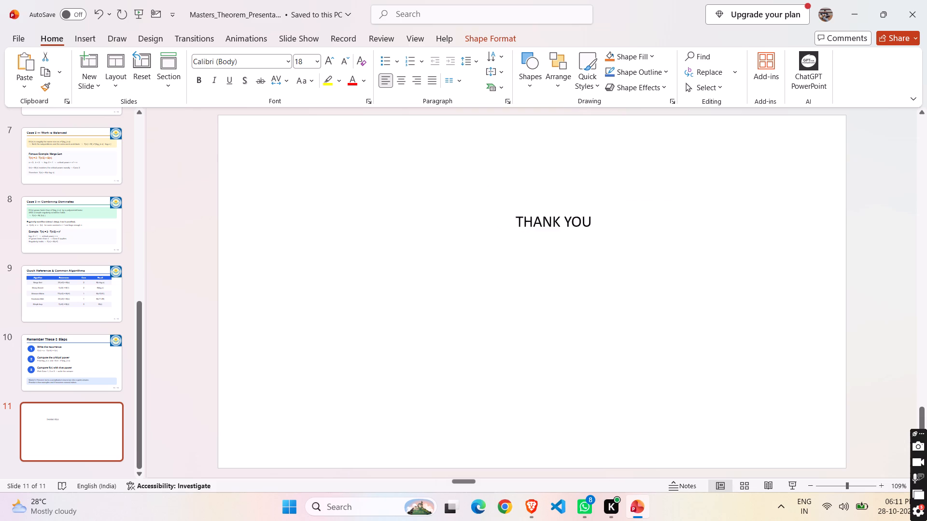
left_click_drag(596, 226, 557, 298)
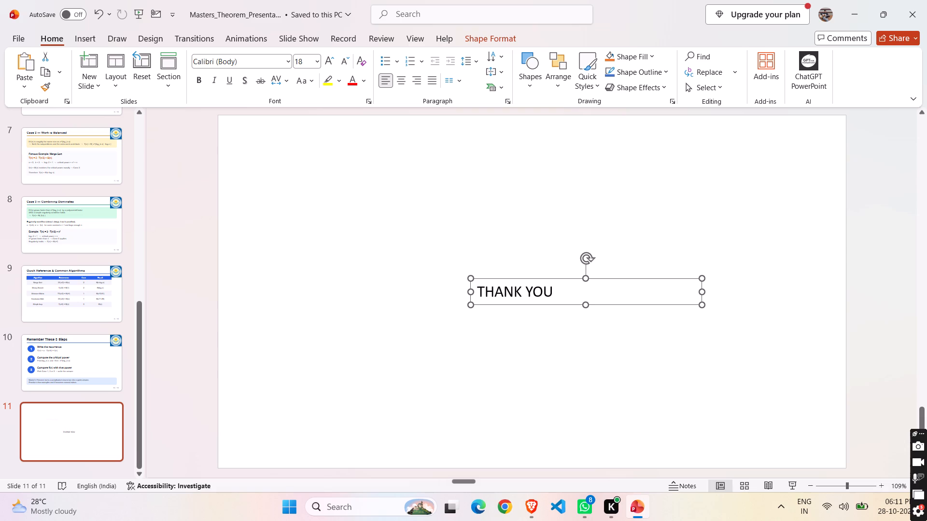
Set the font size of the THANK YOU text on slide 11 to 40.
left_click(551, 288)
key("ctrl+a")
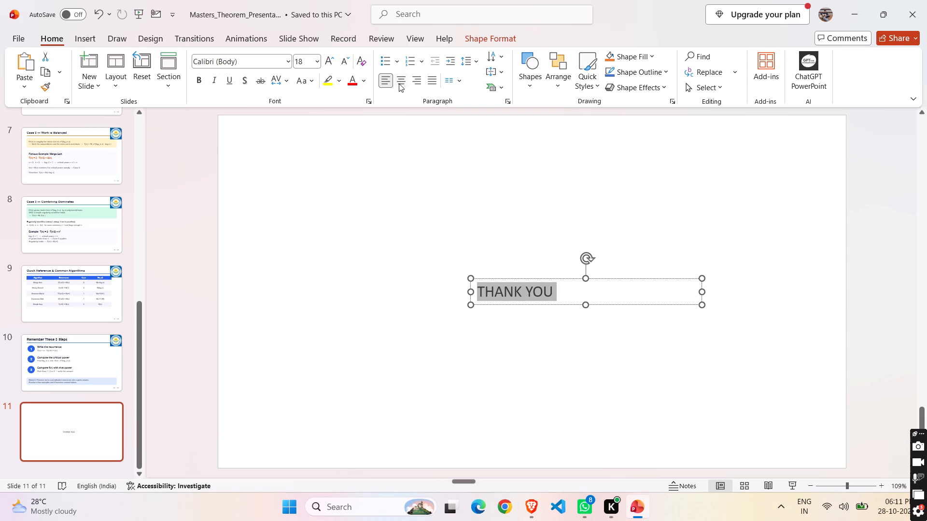
left_click(310, 57)
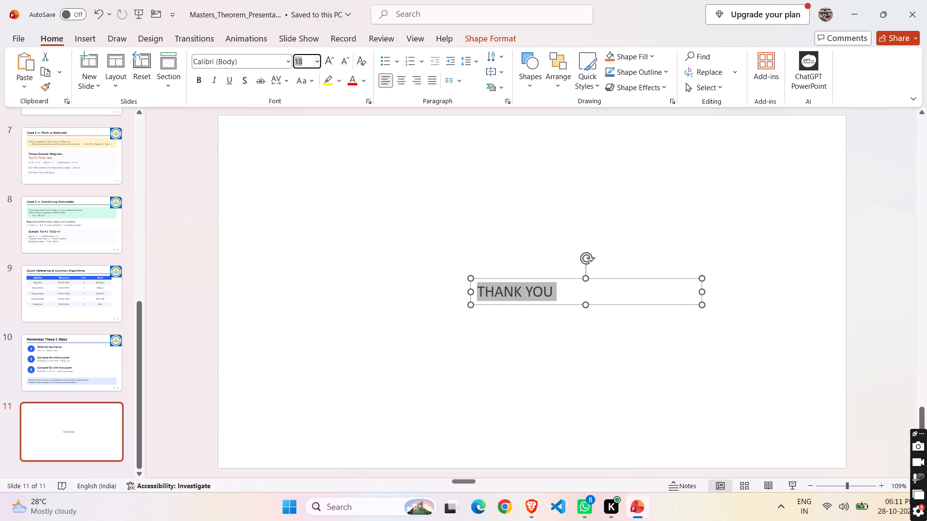
left_click(312, 58)
left_click(313, 60)
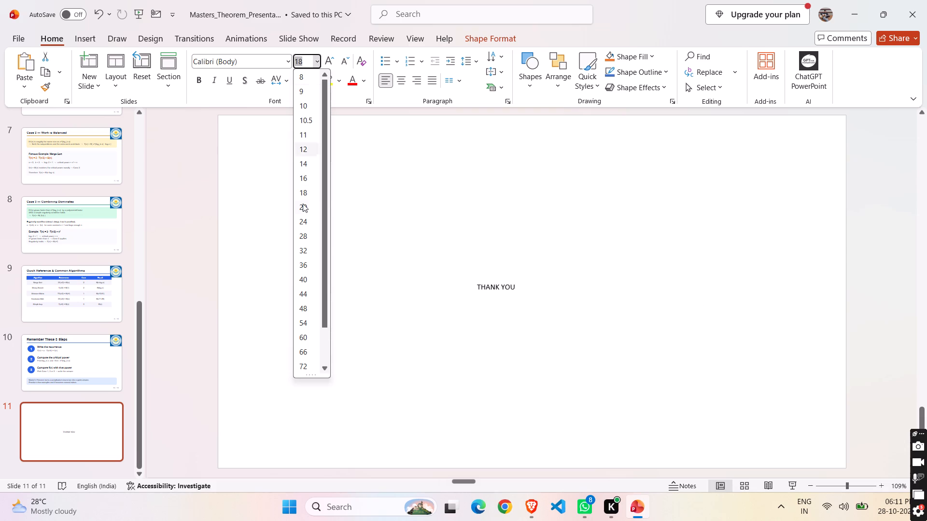
left_click(300, 276)
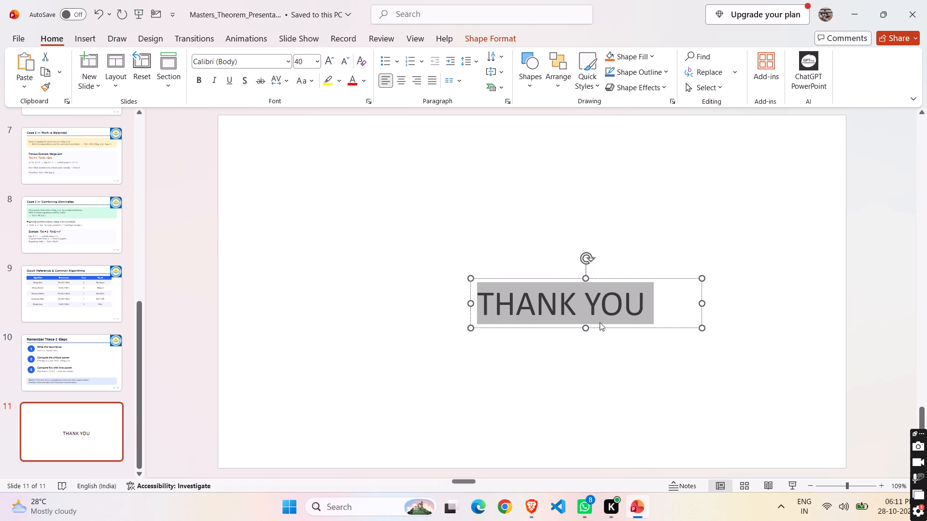
Reposition the enlarged THANK YOU text box nearer the horizontal centre of slide 11.
left_click_drag(600, 322, 586, 329)
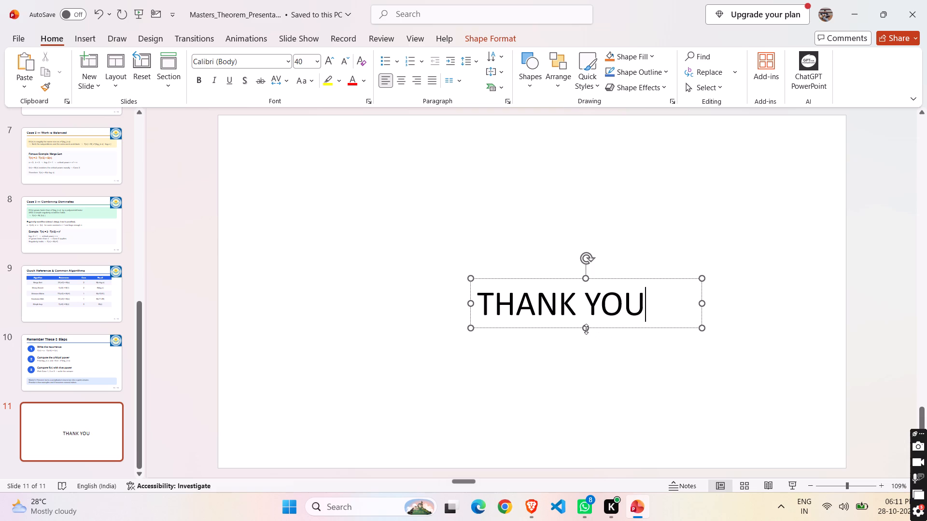
left_click_drag(586, 329, 556, 331)
left_click(573, 276)
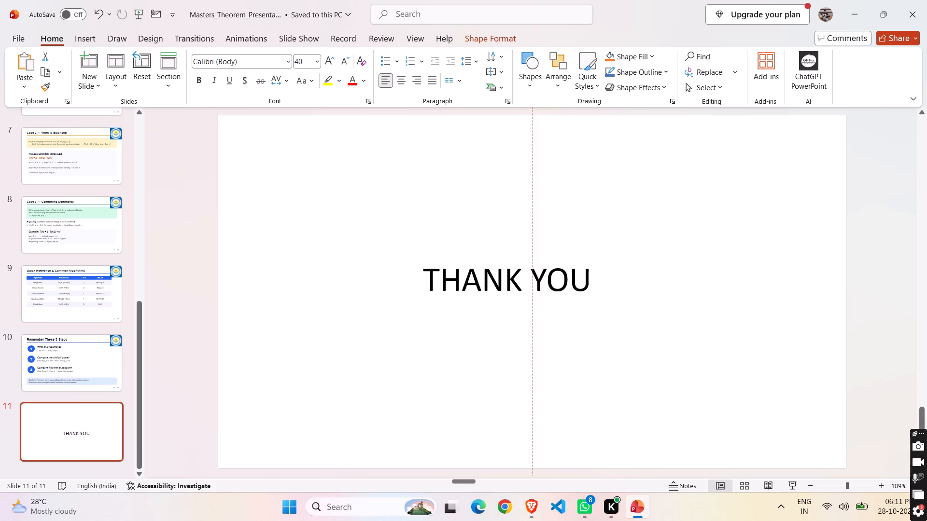
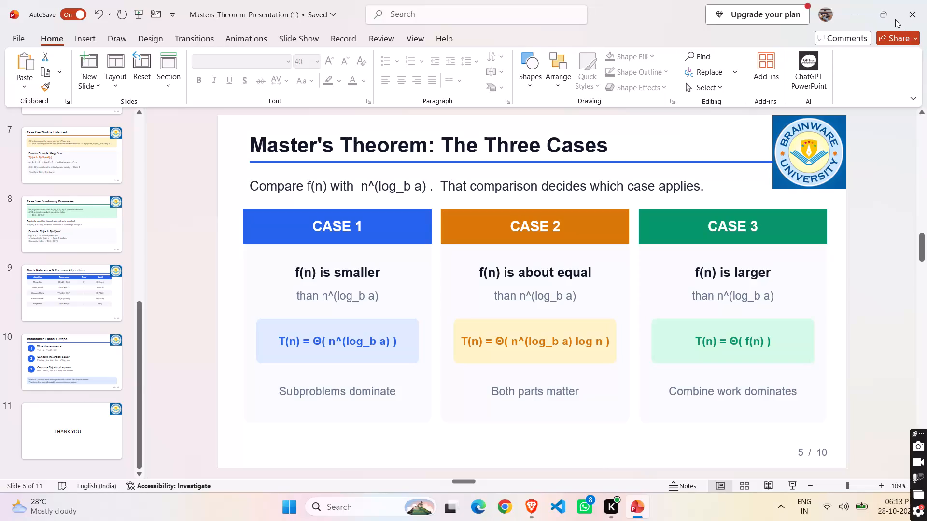
Close the finished Masters_Theorem_Presentation (1) file.
left_click_drag(895, 19, 925, 15)
left_click(921, 14)
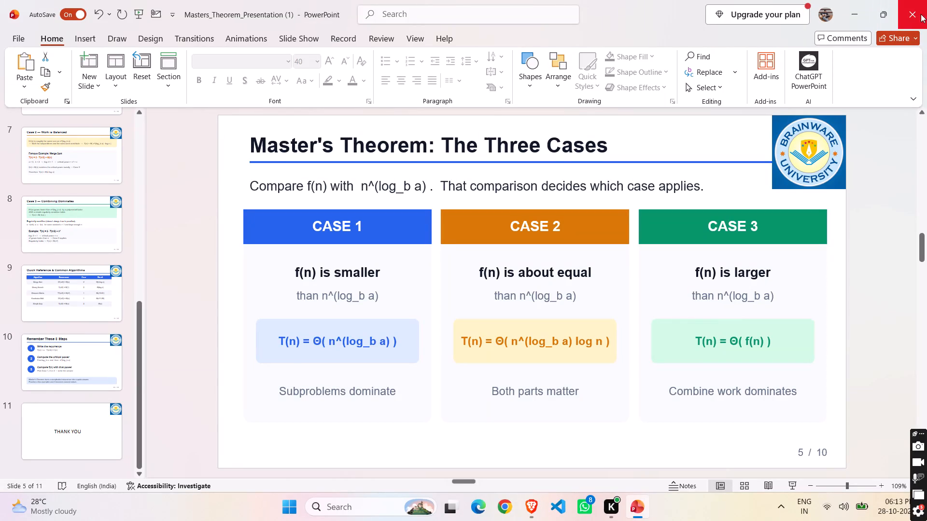
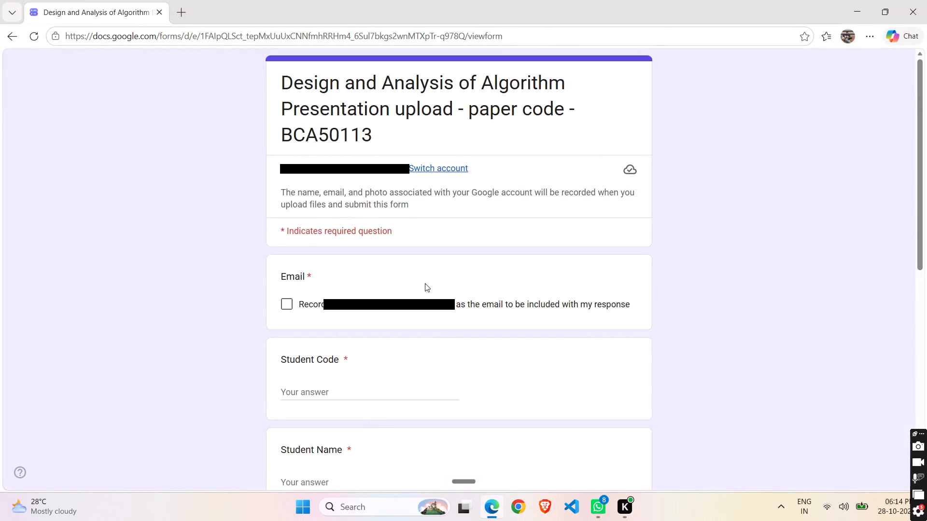
Include the account's email with the response in the Design and Analysis of Algorithm presentation upload form.
scroll(425, 283, "right", 1)
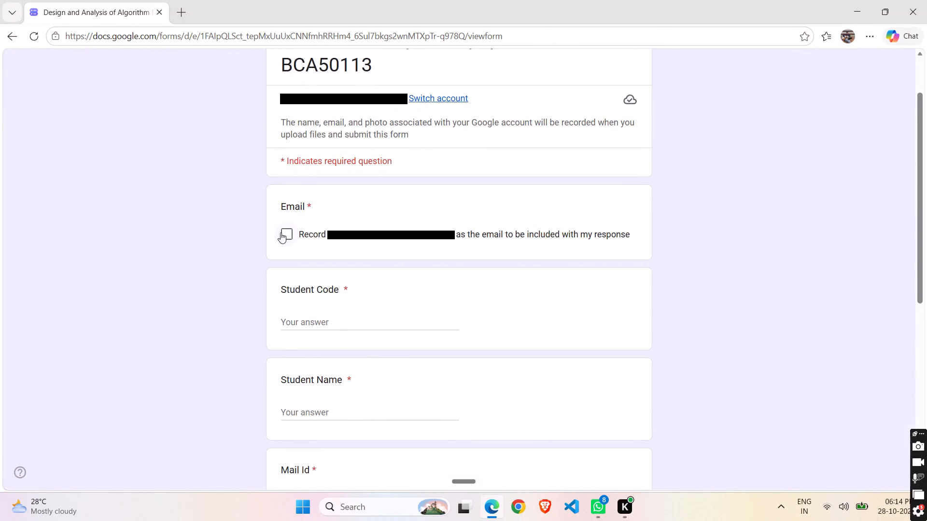
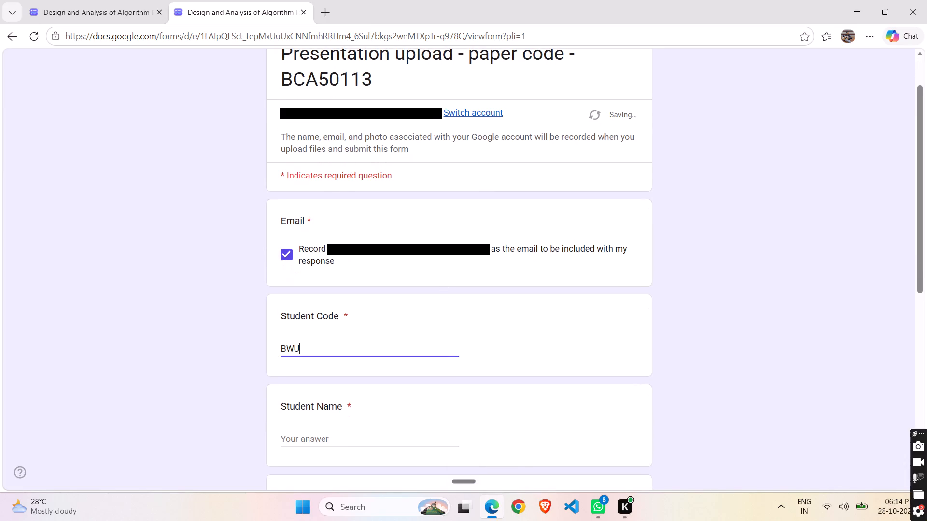
Fill in the Student Code and Student Name answers of the presentation upload form with the student's own code and full name.
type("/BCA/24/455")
left_click(307, 436)
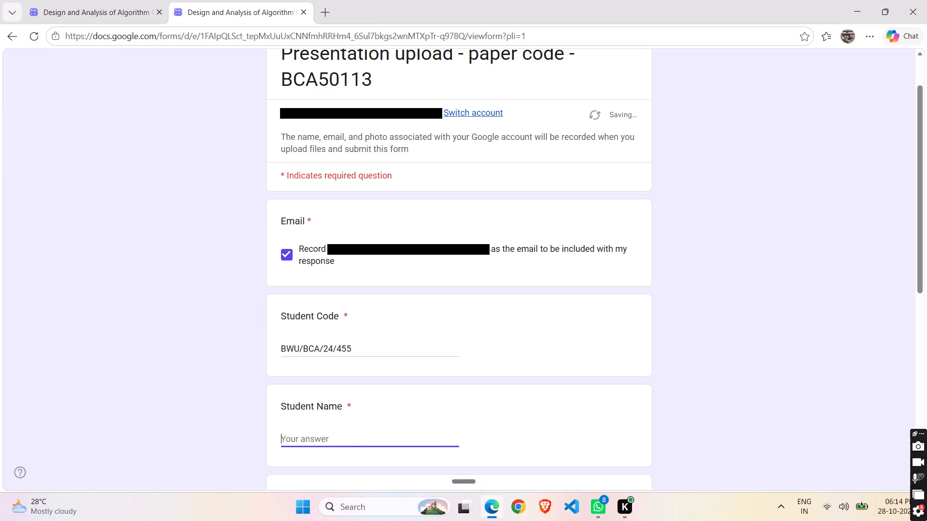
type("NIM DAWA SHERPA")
scroll(307, 436, "down", 3)
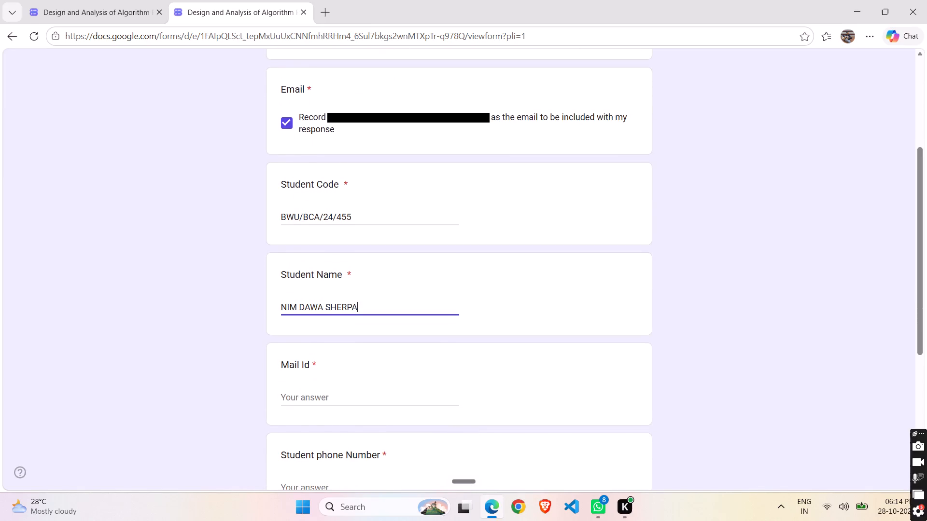
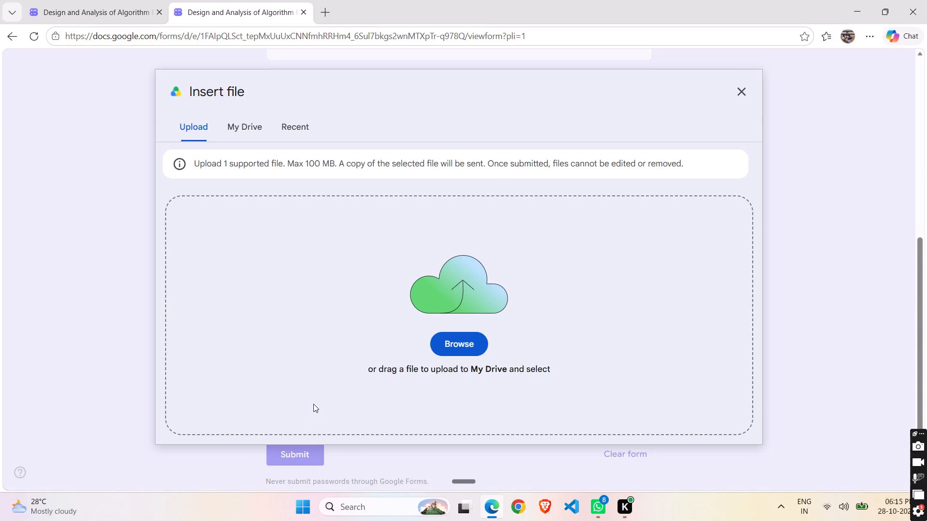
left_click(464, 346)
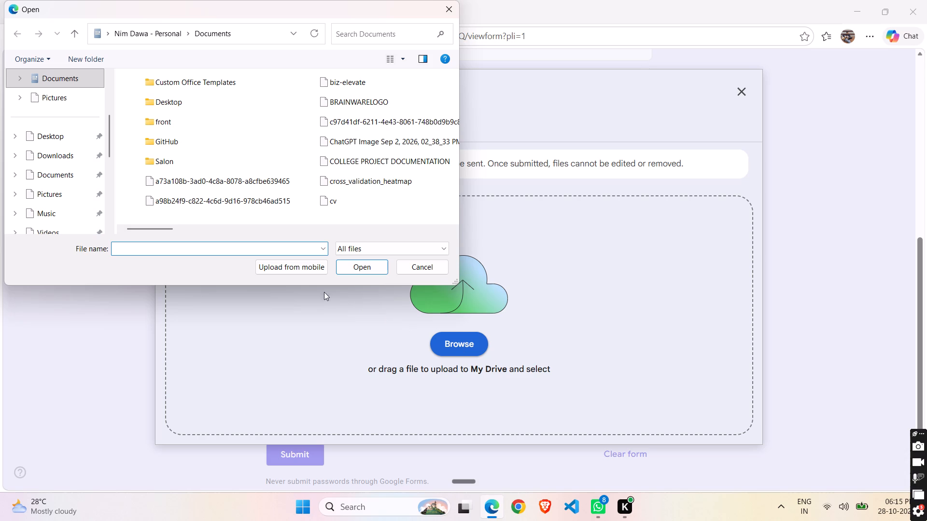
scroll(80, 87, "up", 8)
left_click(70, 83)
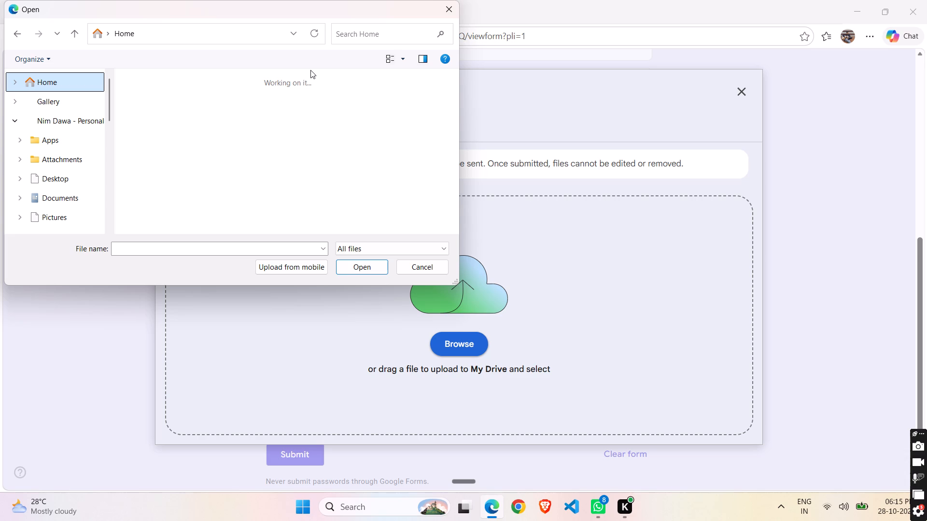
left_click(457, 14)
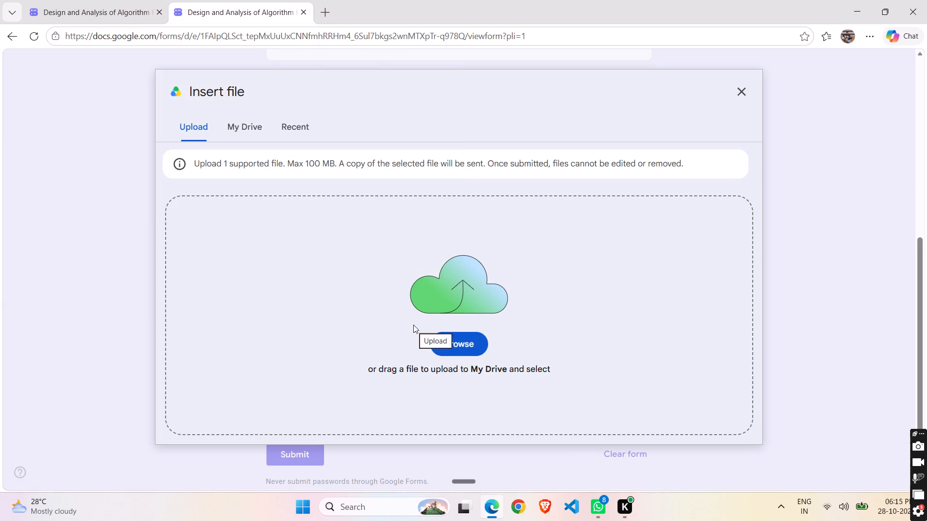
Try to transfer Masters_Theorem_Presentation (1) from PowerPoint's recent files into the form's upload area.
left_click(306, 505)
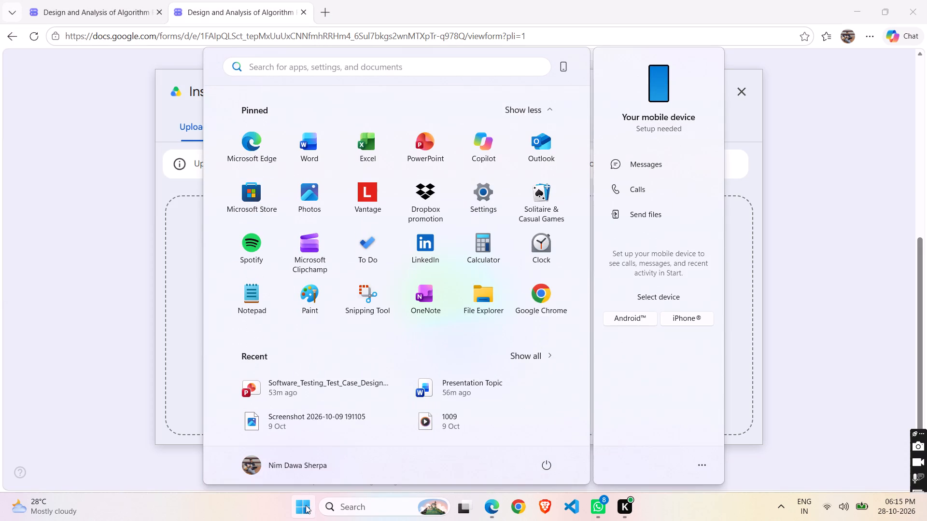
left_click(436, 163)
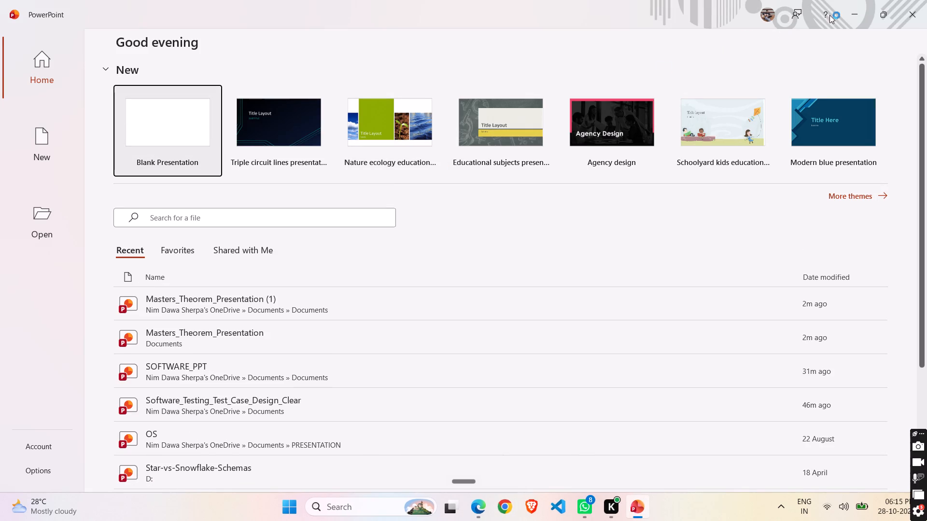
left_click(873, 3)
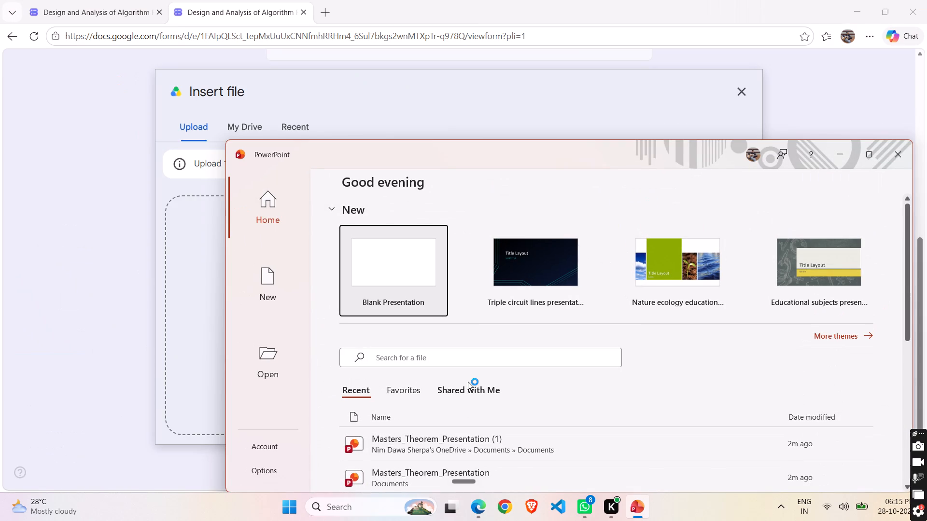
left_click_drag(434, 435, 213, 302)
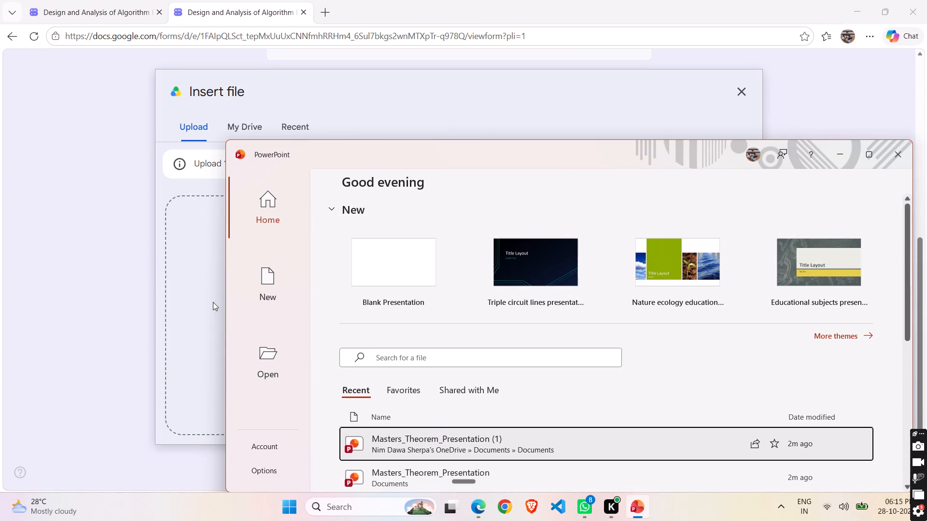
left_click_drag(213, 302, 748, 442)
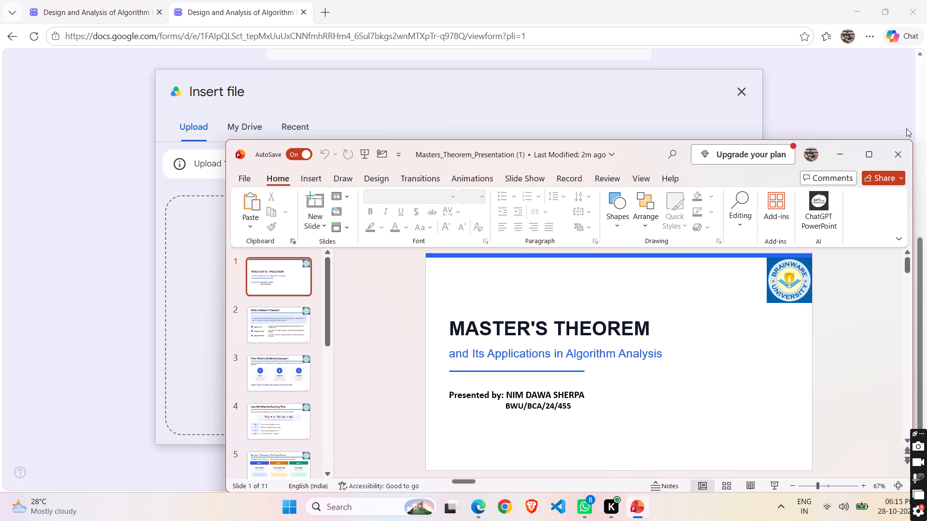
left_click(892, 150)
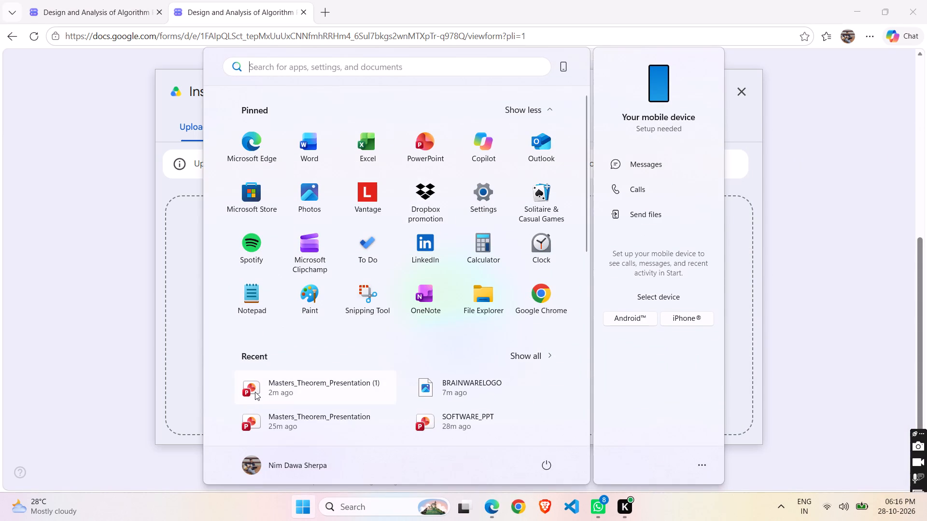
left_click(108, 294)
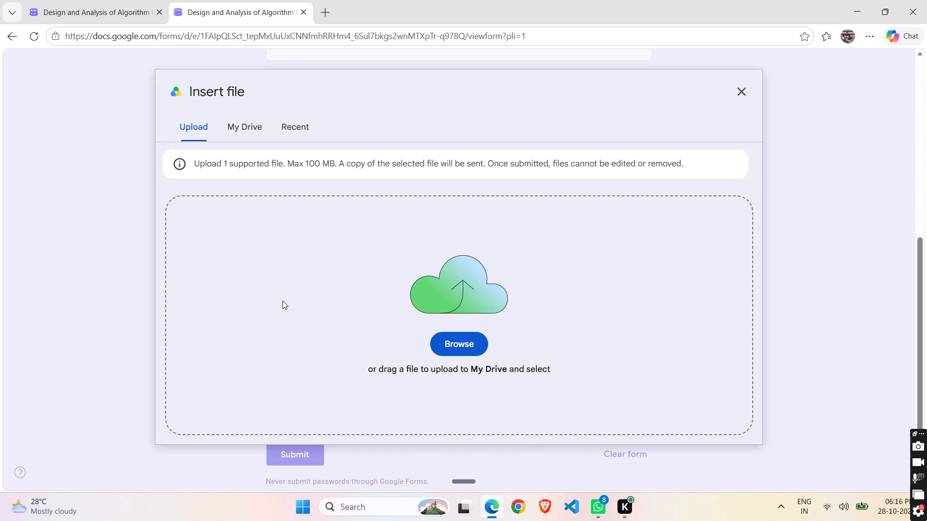
Search Home for "master" and upload Masters_Theorem_Presentation (1) as the answer to Upload presentation.
left_click(461, 339)
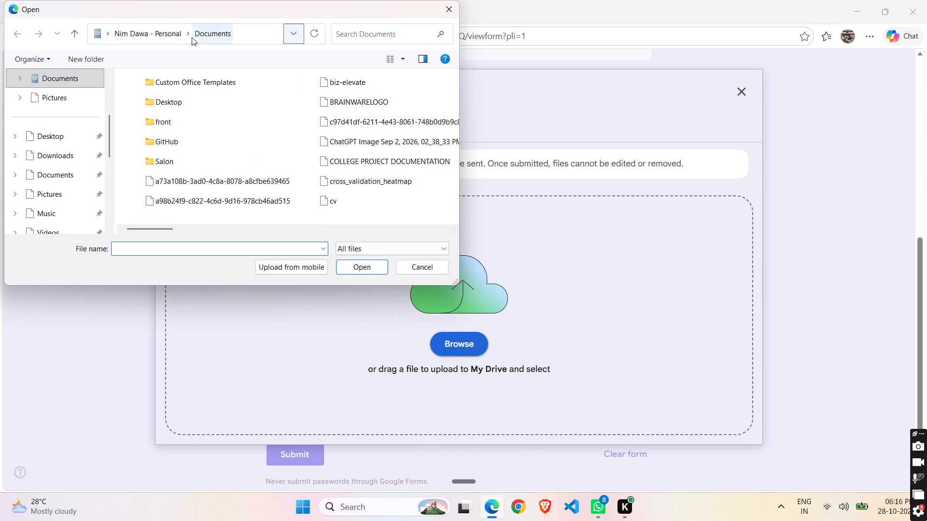
scroll(30, 153, "up", 9)
left_click(53, 83)
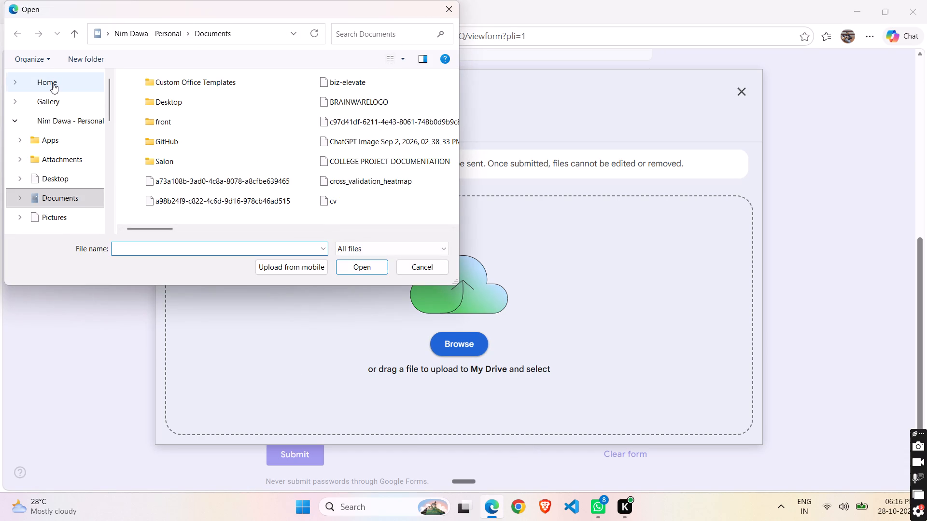
scroll(362, 145, "down", 1)
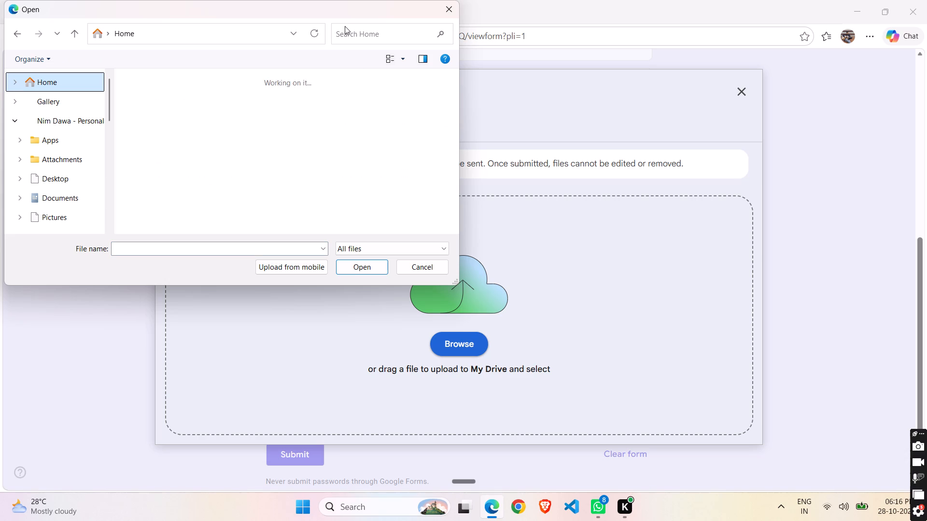
left_click(344, 26)
left_click(344, 29)
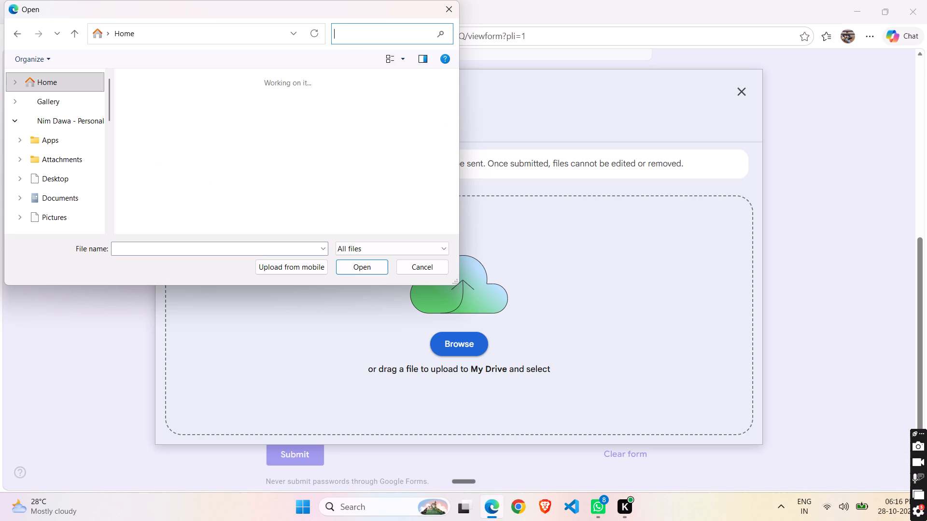
type("master")
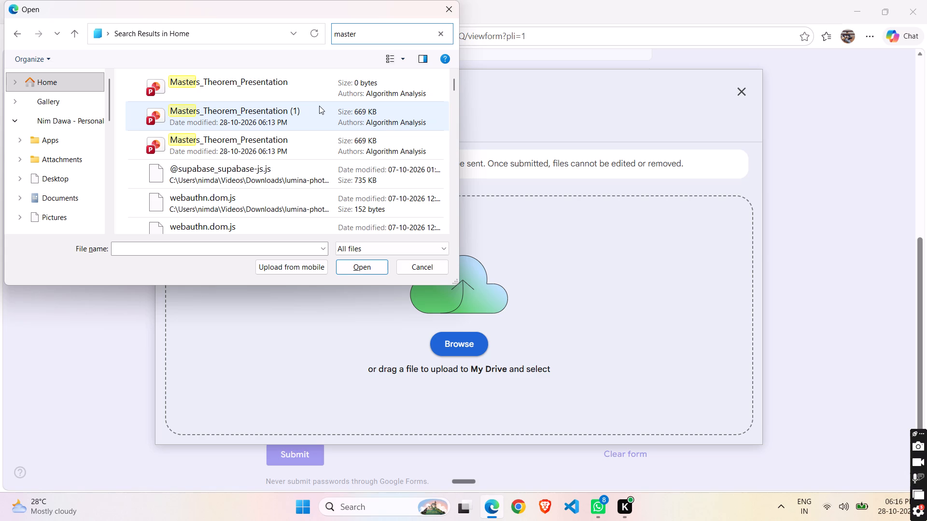
left_click(319, 106)
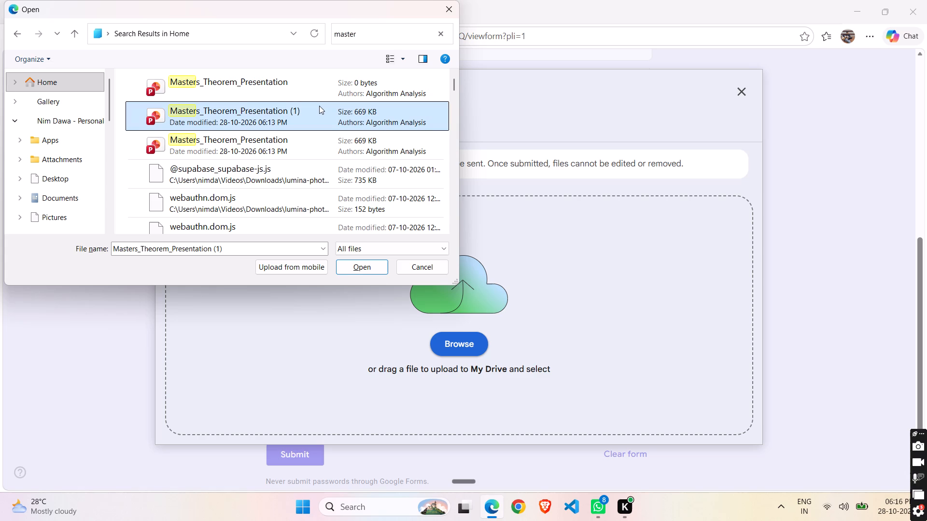
left_click(354, 269)
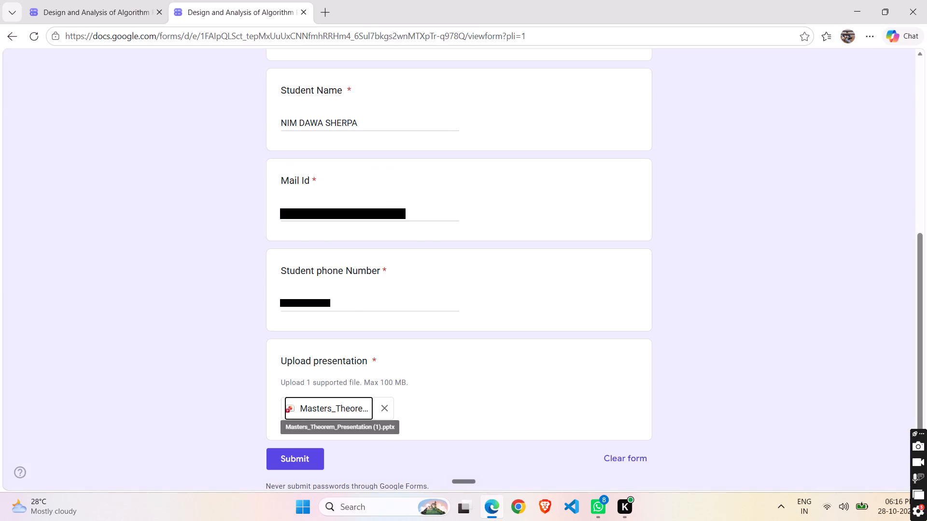
Open the uploaded Masters_Theorem_Presentation (1).pptx from the form and review its slides from the title to the closing slide.
left_click(323, 410)
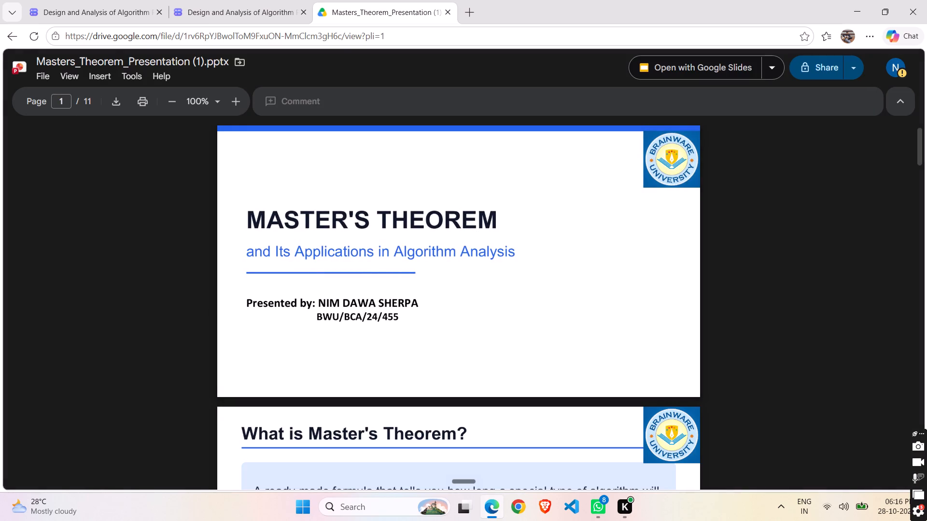
scroll(428, 319, "down", 4)
scroll(428, 319, "right", 10)
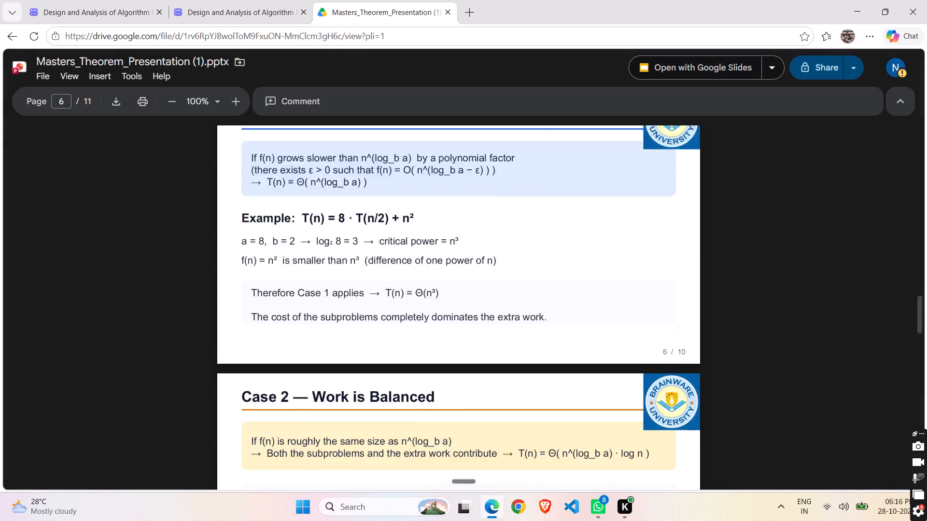
scroll(428, 319, "right", 7)
scroll(428, 319, "up", 7)
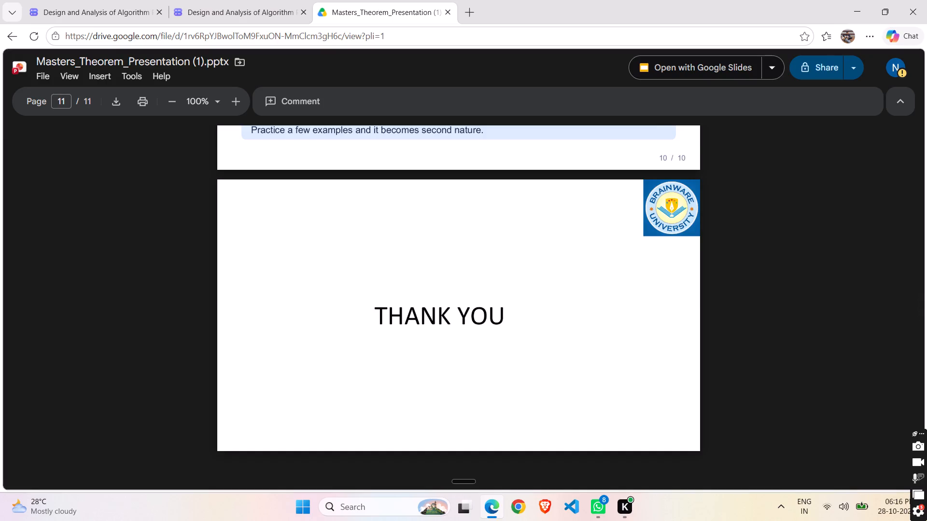
scroll(428, 319, "up", 11)
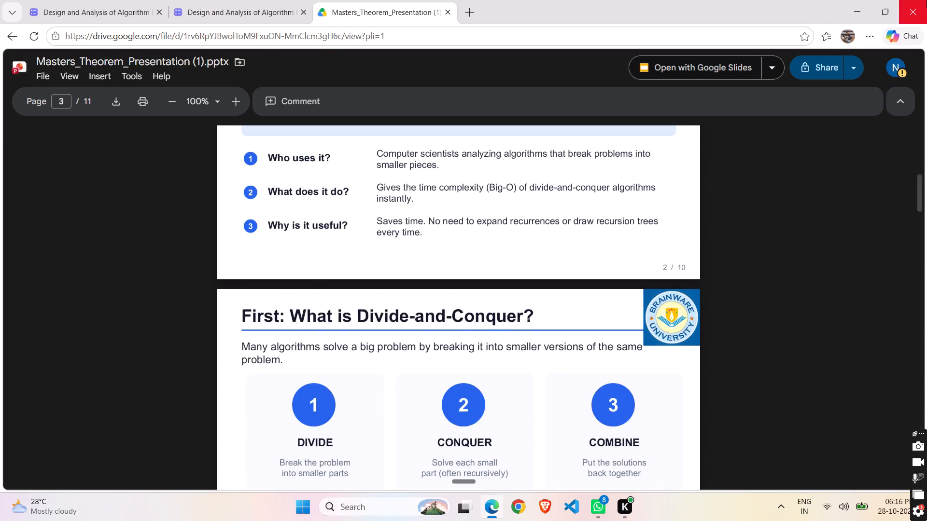
Return to the Design and Analysis of Algorithm presentation upload form and submit the completed response.
left_click(188, 8)
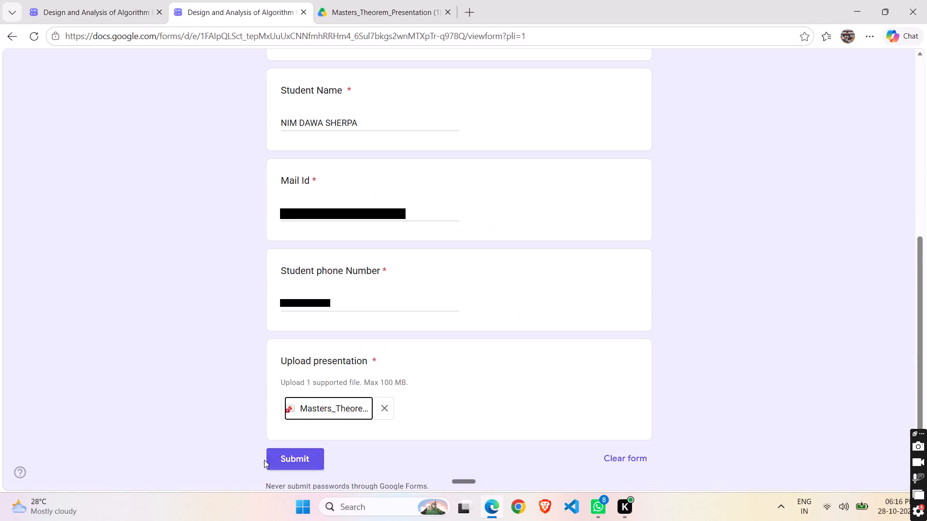
left_click(293, 461)
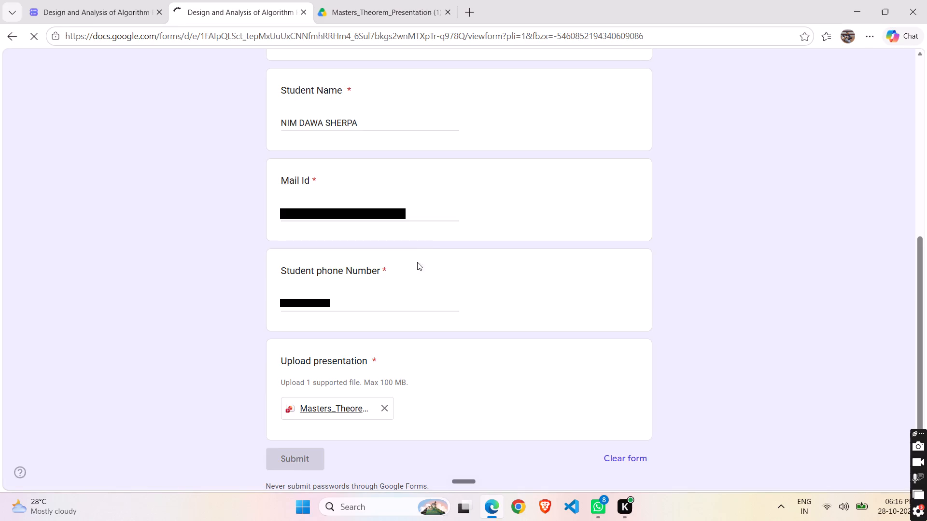
scroll(425, 241, "up", 2)
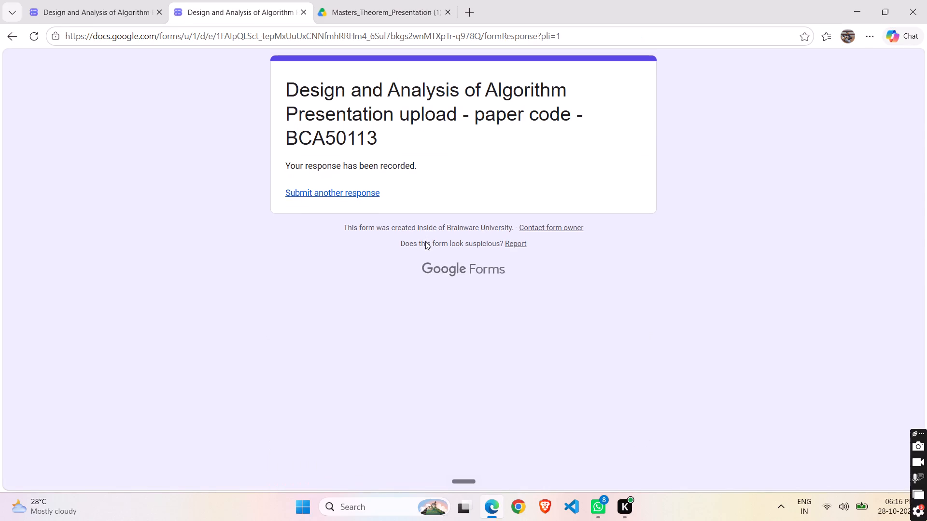